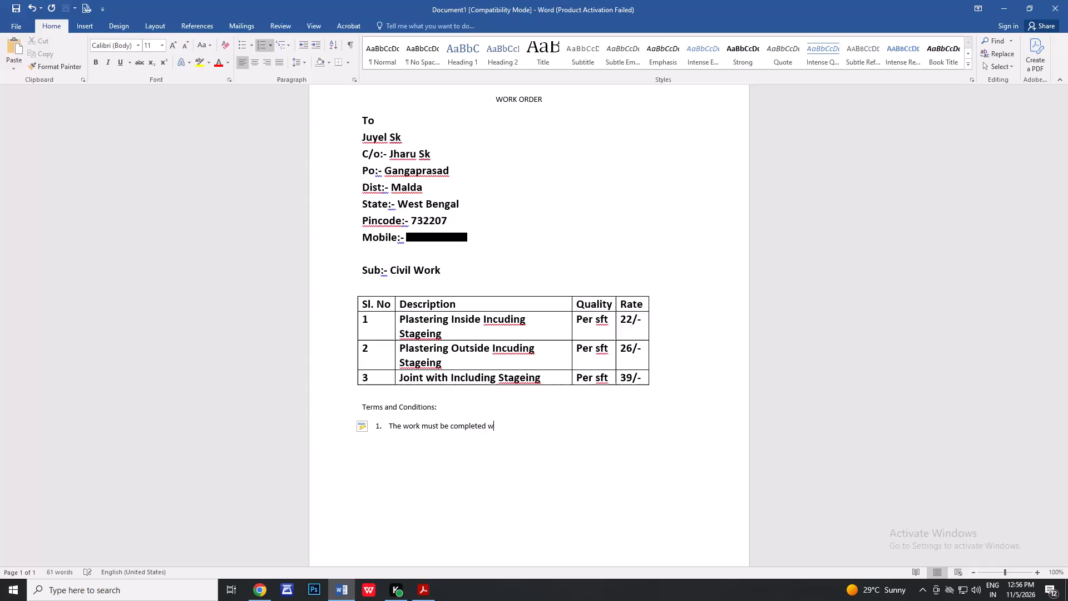
Finish the first sentence of term 1 so it reads "The work must be completed within 1 to 15 days.".
{"action": "type", "text": "ithin"}
{"action": "key", "text": "space"}
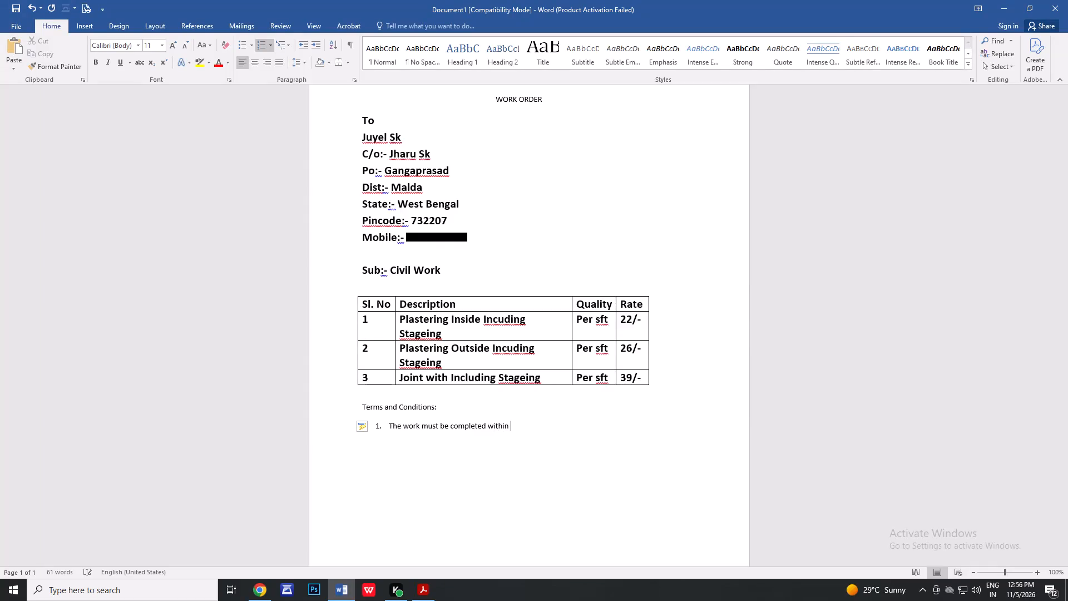
{"action": "type", "text": "1 to"}
{"action": "key", "text": "space"}
{"action": "type", "text": "15 days"}
{"action": "key", "text": "space"}
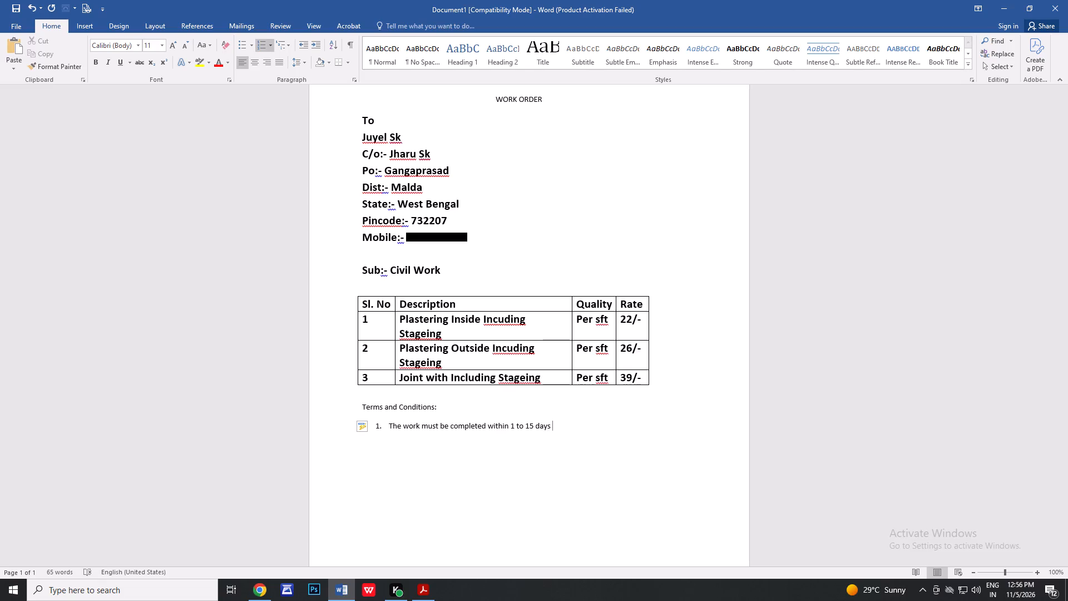
{"action": "key", "text": "BackSpace"}
{"action": "type", "text": "."}
{"action": "key", "text": "space"}
Begin a second sentence in term 1 with "After Completion of the work".
{"action": "type", "text": "fter"}
{"action": "key", "text": "space"}
{"action": "type", "text": "ompletion"}
{"action": "key", "text": "space"}
{"action": "type", "text": "of the"}
{"action": "key", "text": "space"}
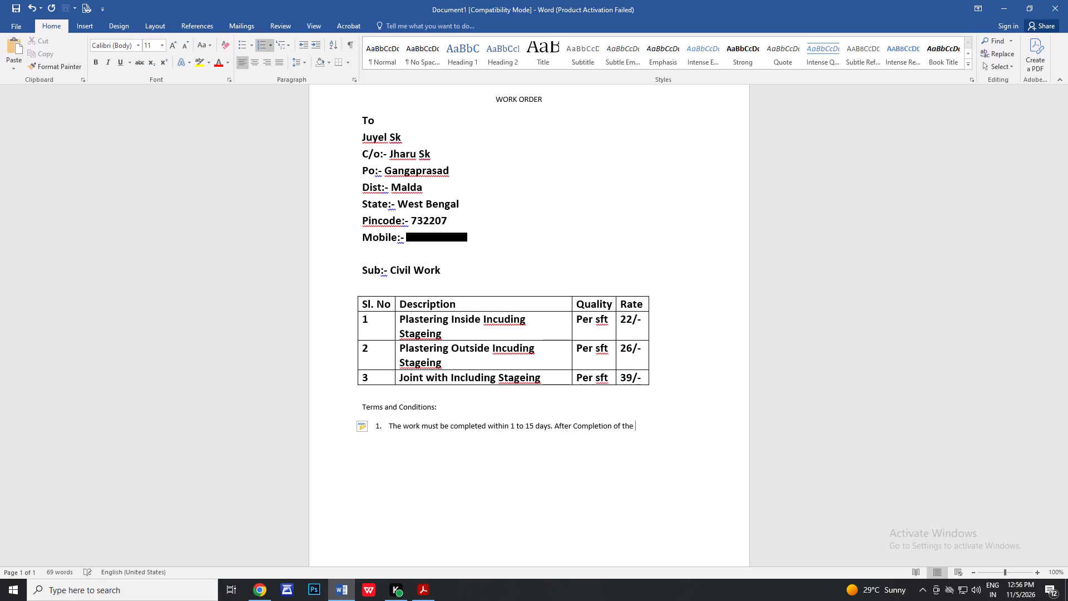
{"action": "type", "text": "work"}
Continue the second sentence of term 1 with ", measurement will be taken".
{"action": "type", "text": ", me"}
{"action": "type", "text": "as"}
{"action": "type", "text": "uremet"}
{"action": "key", "text": "BackSpace"}
{"action": "type", "text": "nt"}
{"action": "key", "text": "comma"}
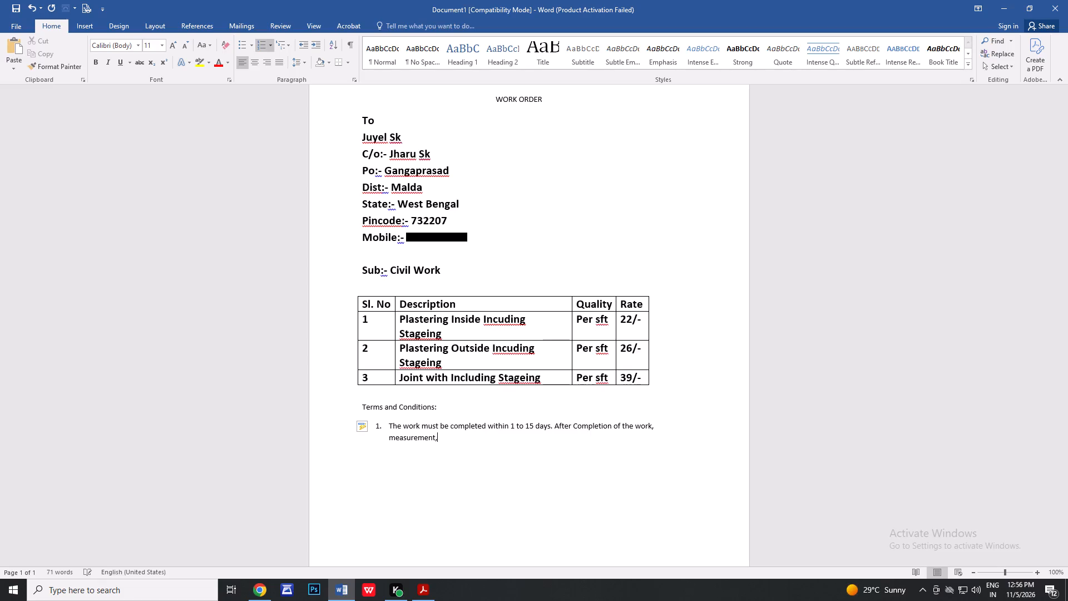
{"action": "key", "text": "BackSpace"}
{"action": "type", "text": "b"}
{"action": "key", "text": "space"}
{"action": "key", "text": "w"}
{"action": "type", "text": "ill"}
{"action": "key", "text": "space"}
{"action": "type", "text": "bw"}
{"action": "key", "text": "space"}
{"action": "key", "text": "BackSpace"}
{"action": "key", "text": "BackSpace"}
{"action": "type", "text": "e taken"}
{"action": "key", "text": "space"}
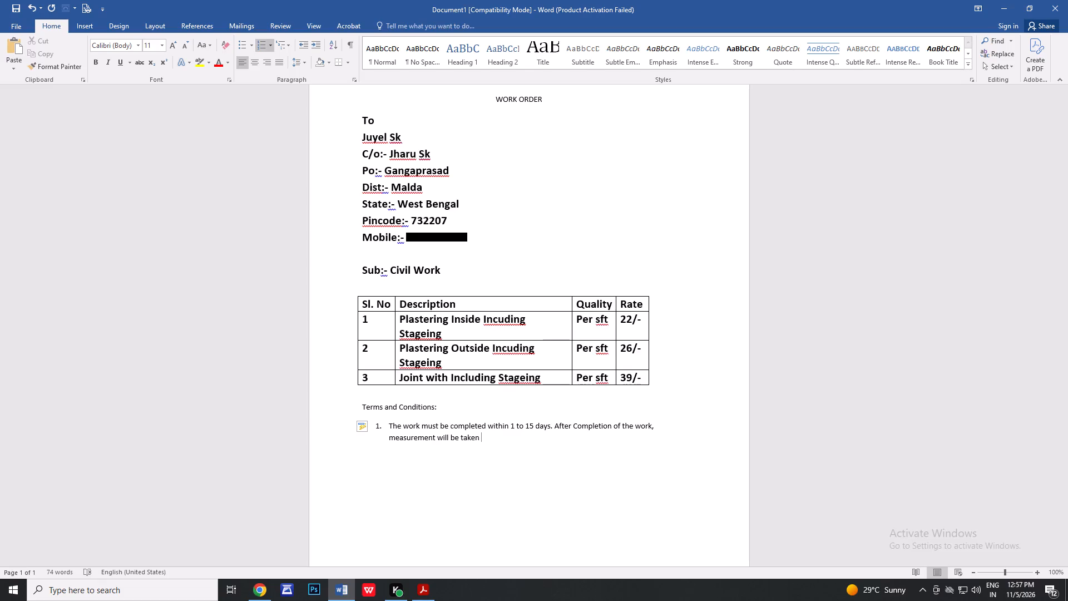
Complete term 1 with "and payment will be realeased within 5 days.".
{"action": "type", "text": "and pa"}
{"action": "type", "text": "yme"}
{"action": "type", "text": "nt"}
{"action": "key", "text": "space"}
{"action": "type", "text": "will be"}
{"action": "key", "text": "space"}
{"action": "type", "text": "real"}
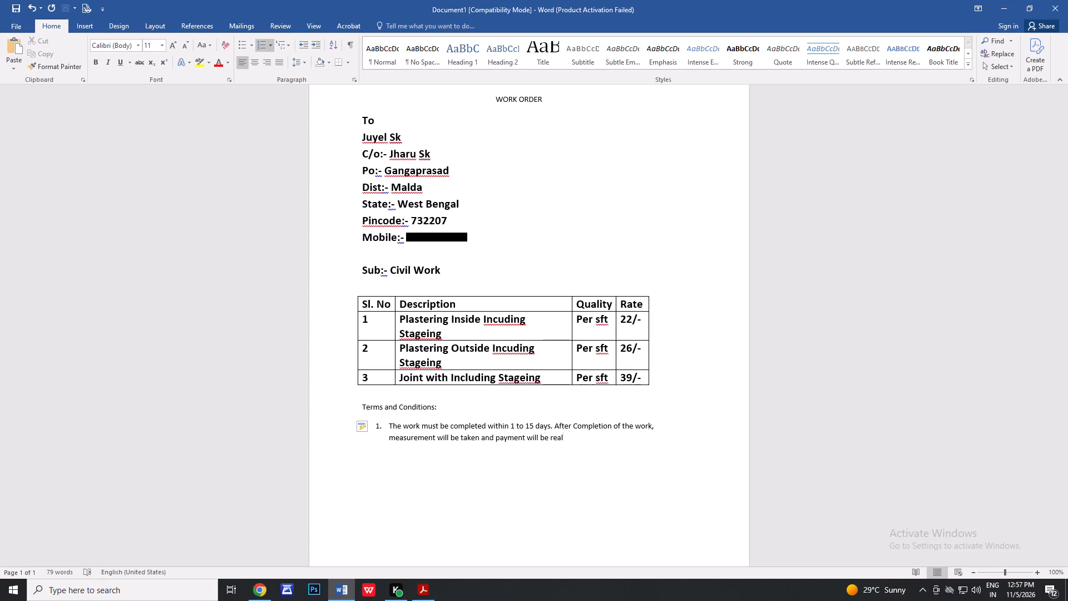
{"action": "type", "text": "eases"}
{"action": "key", "text": "BackSpace"}
{"action": "key", "text": "d"}
{"action": "key", "text": "space"}
{"action": "type", "text": "within"}
{"action": "key", "text": "space"}
{"action": "type", "text": "5 dat"}
{"action": "key", "text": "BackSpace"}
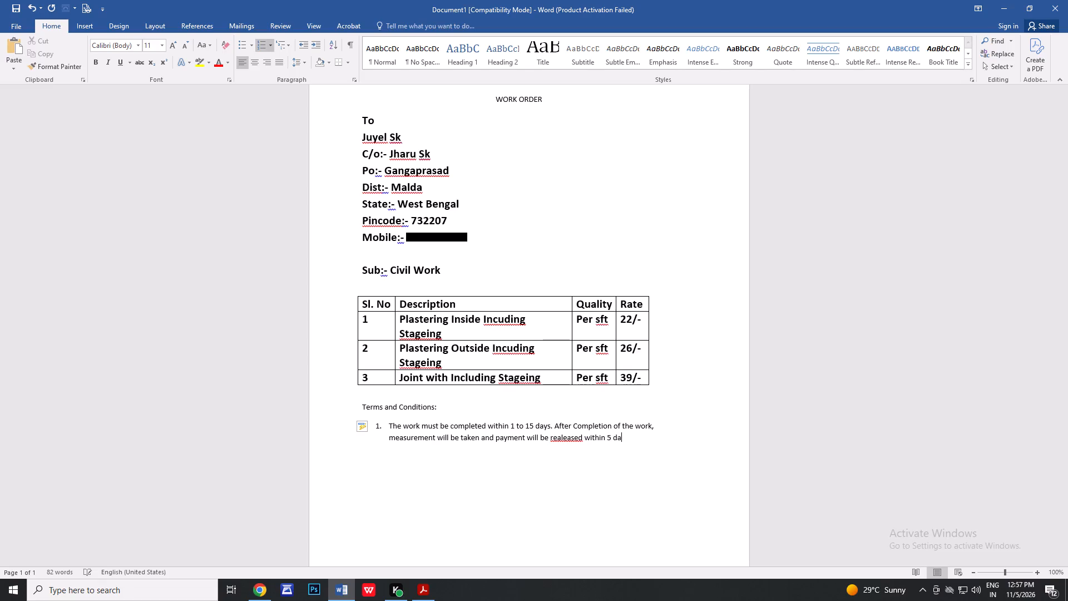
{"action": "type", "text": "ys"}
{"action": "key", "text": "period"}
Add numbered term 2 below the first, beginning "Payment will remain on hold".
{"action": "key", "text": "Return"}
{"action": "type", "text": "ayme"}
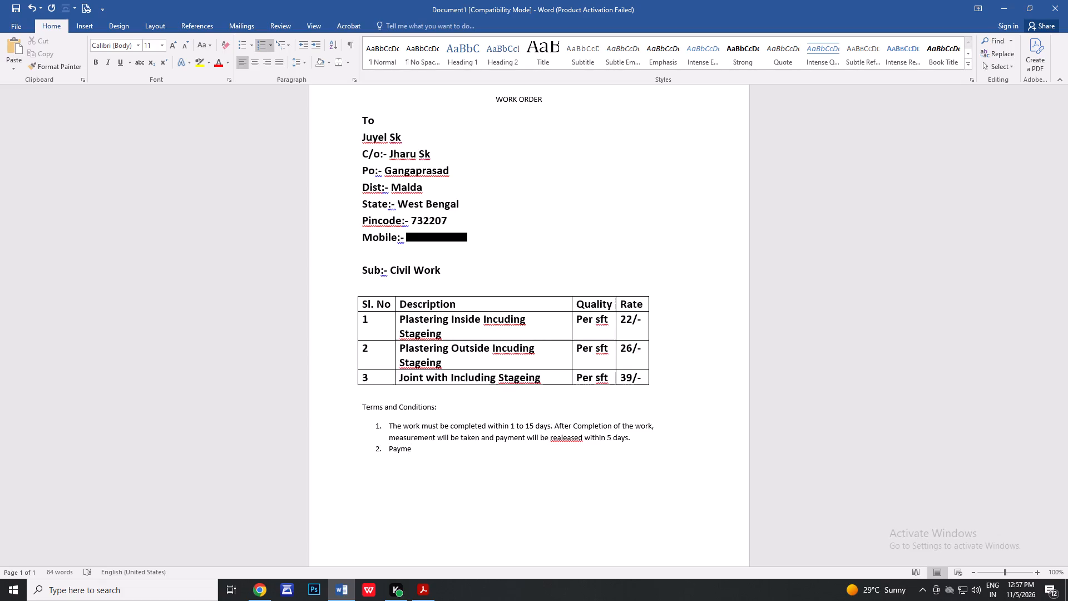
{"action": "type", "text": "nt"}
{"action": "key", "text": "space"}
{"action": "type", "text": "will"}
{"action": "key", "text": "space"}
{"action": "type", "text": "remain"}
{"action": "key", "text": "space"}
{"action": "key", "text": "n"}
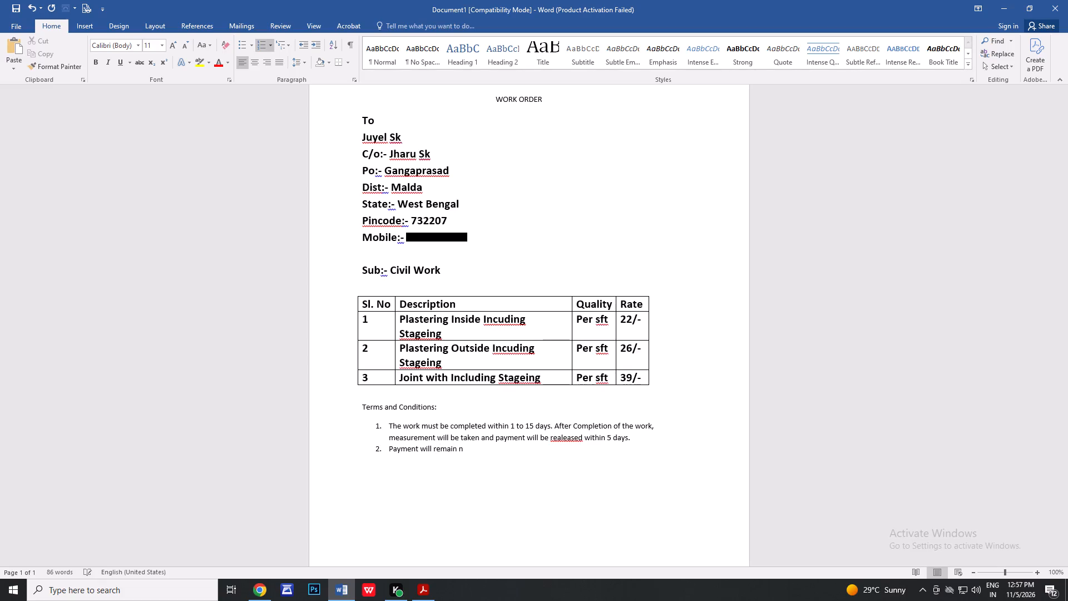
{"action": "key", "text": "BackSpace"}
{"action": "type", "text": "on"}
{"action": "key", "text": "space"}
{"action": "type", "text": "hi"}
{"action": "key", "text": "BackSpace"}
{"action": "type", "text": "old"}
{"action": "key", "text": "space"}
Continue term 2 with "until the work is fully completed".
{"action": "type", "text": "un"}
{"action": "type", "text": "til thr"}
{"action": "key", "text": "BackSpace"}
{"action": "type", "text": "e wo"}
{"action": "type", "text": "rh"}
{"action": "key", "text": "BackSpace"}
{"action": "type", "text": "k"}
{"action": "key", "text": "space"}
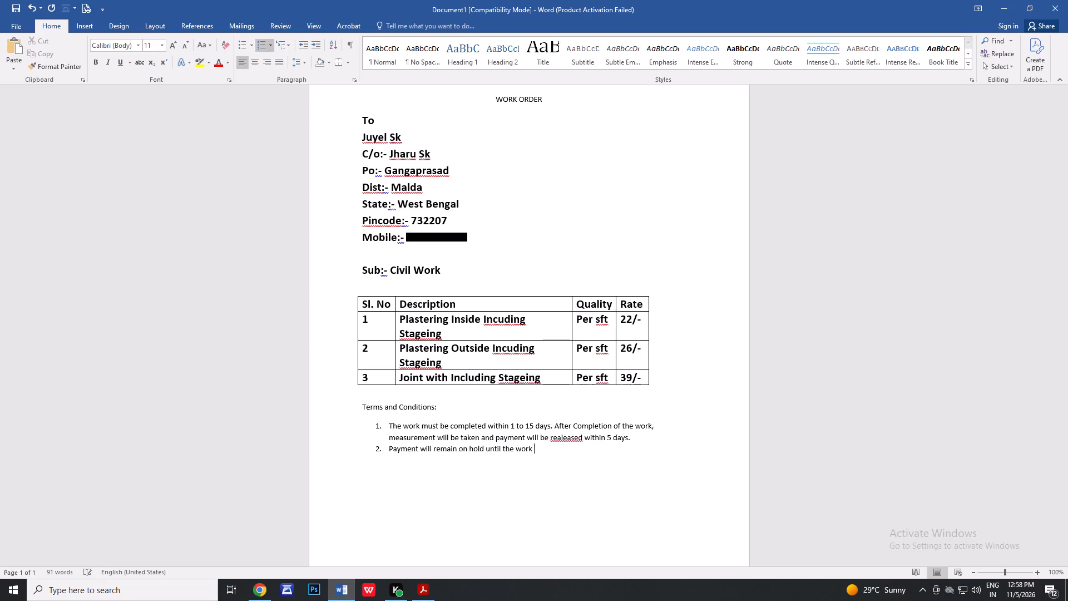
{"action": "type", "text": "is fullt"}
{"action": "key", "text": "BackSpace"}
{"action": "type", "text": "y"}
{"action": "key", "text": "space"}
{"action": "type", "text": "completed"}
End numbered term 2 with a full stop.
{"action": "key", "text": "period"}
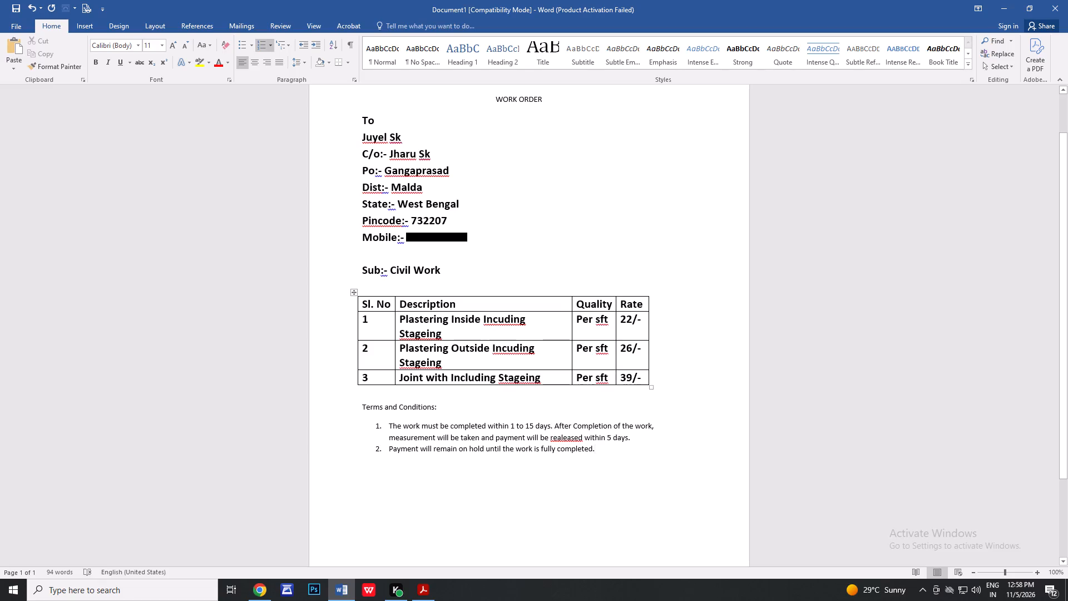
Format the "WORK ORDER" title at size 18, bold and underlined.
{"action": "left_click", "coordinate": [78, 26]}
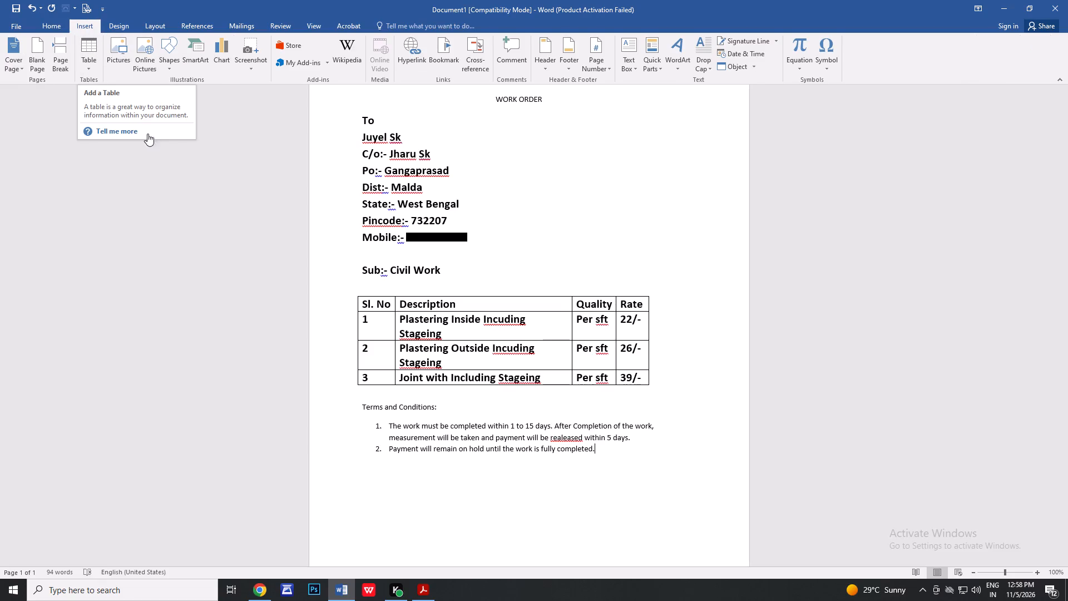
{"action": "scroll", "coordinate": [558, 241], "scroll_direction": "up", "scroll_amount": 3}
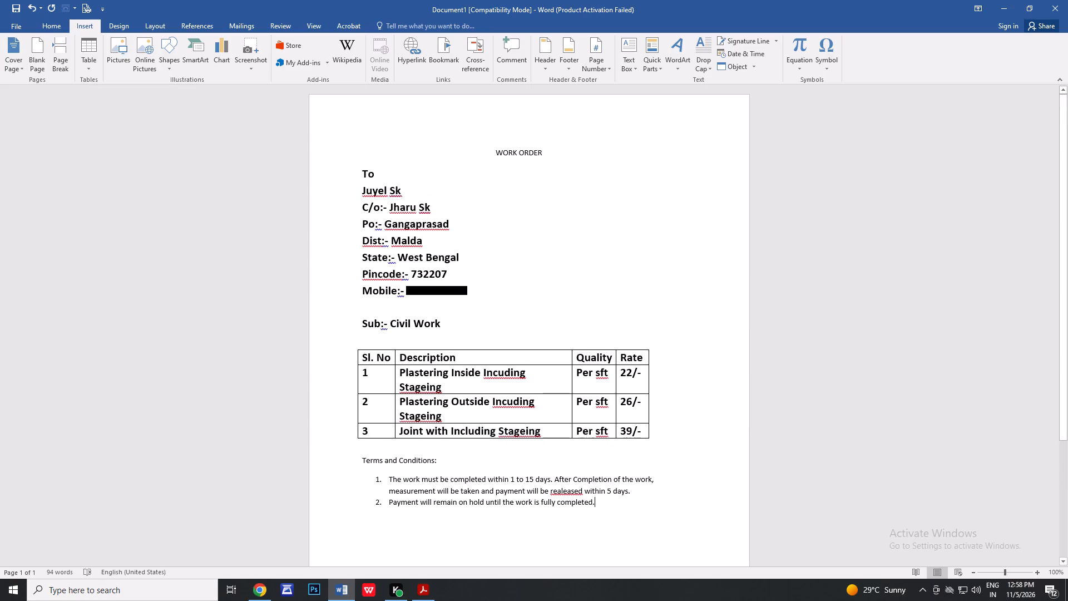
{"action": "left_click_drag", "start_coordinate": [493, 151], "coordinate": [538, 152]}
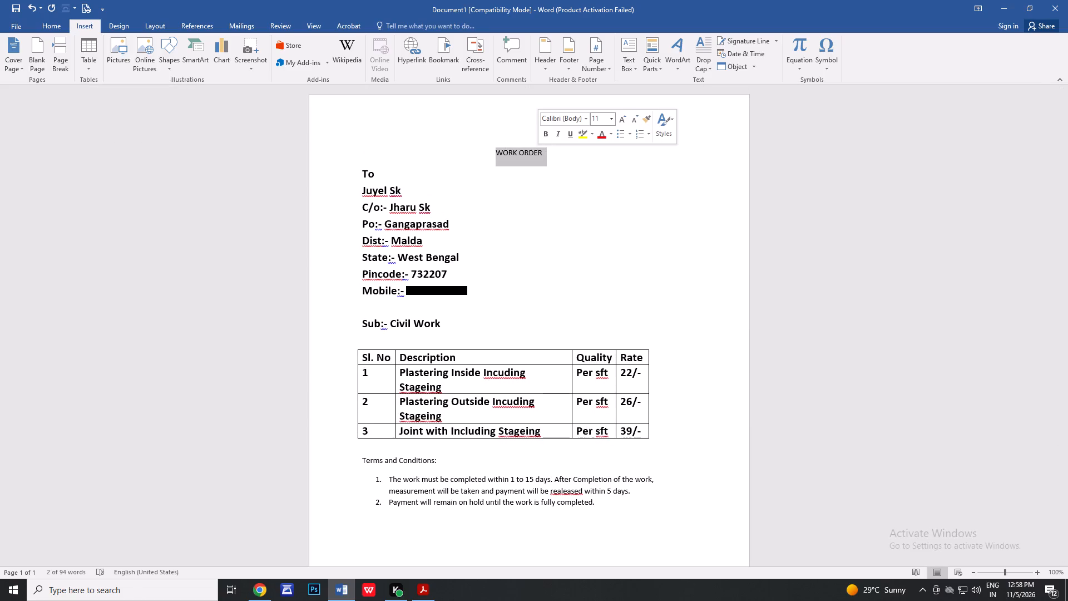
{"action": "left_click", "coordinate": [612, 120]}
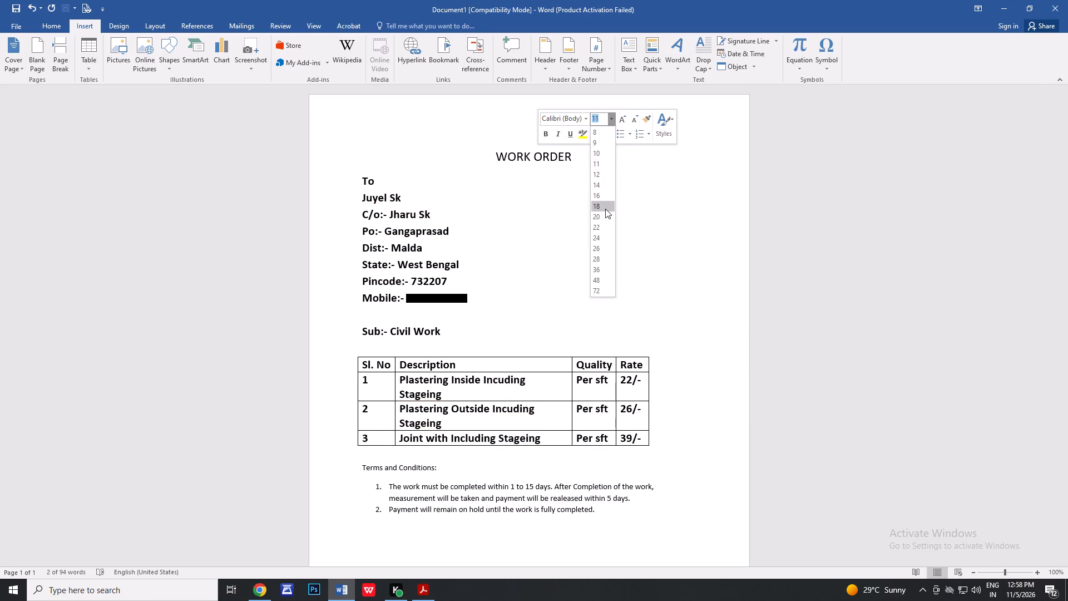
{"action": "left_click", "coordinate": [605, 209]}
{"action": "left_click", "coordinate": [542, 134]}
{"action": "left_click", "coordinate": [574, 140]}
{"action": "left_click", "coordinate": [640, 233]}
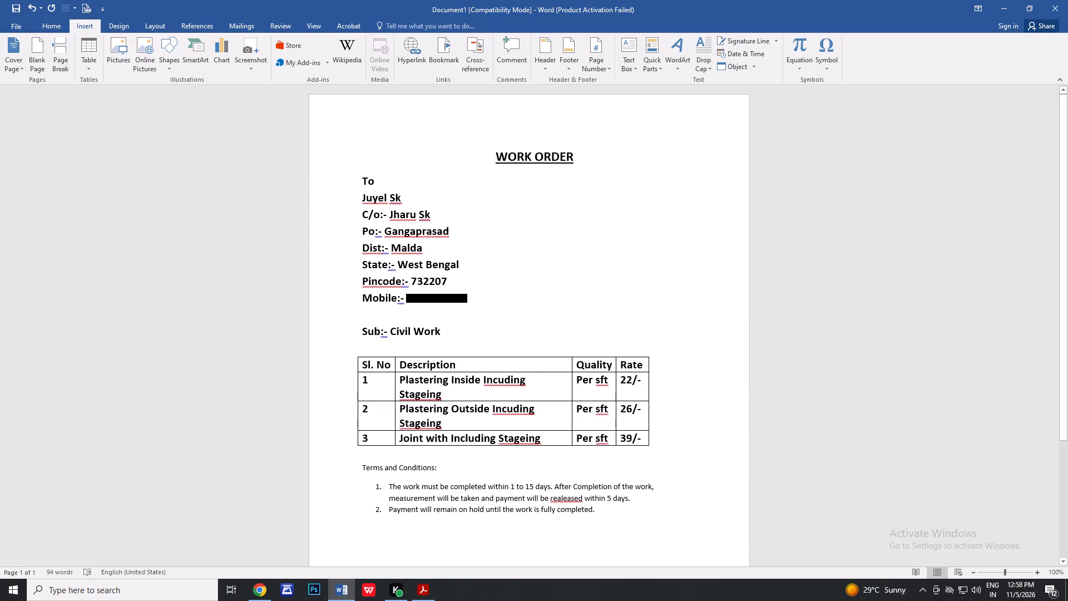
Add one empty row to the rate table below row 3, "Joint with Including Stageing".
{"action": "scroll", "coordinate": [539, 198], "scroll_direction": "down", "scroll_amount": 3}
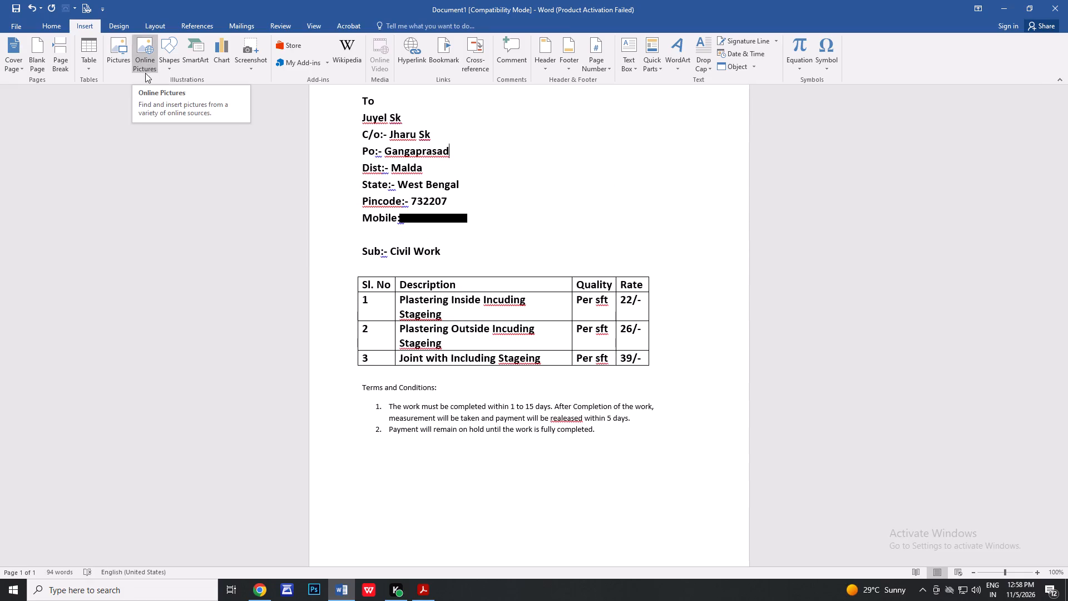
{"action": "left_click", "coordinate": [95, 53]}
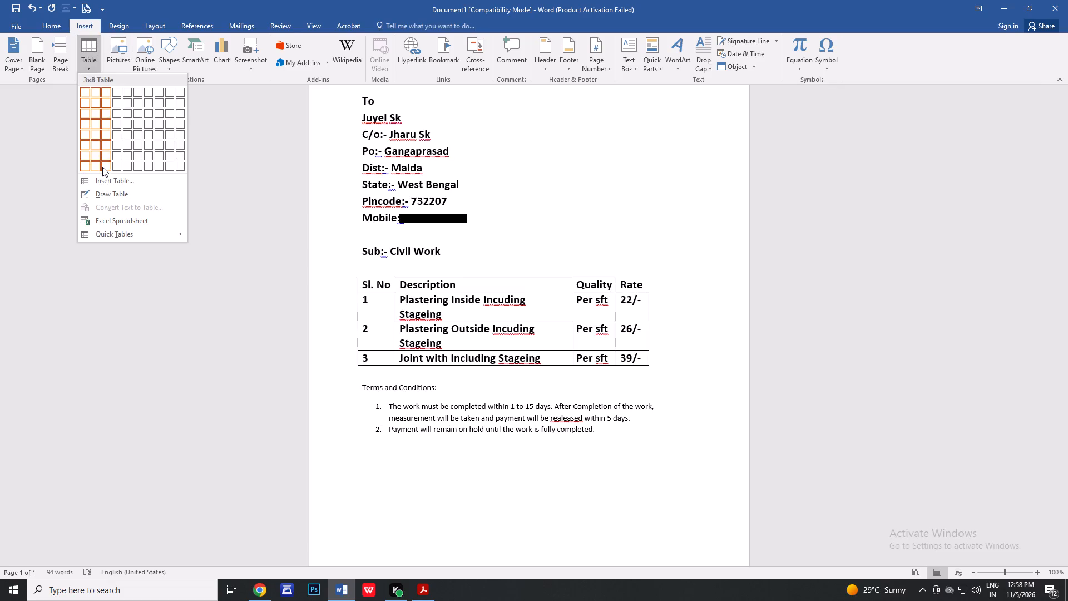
{"action": "left_click", "coordinate": [353, 368]}
{"action": "left_click", "coordinate": [358, 365]}
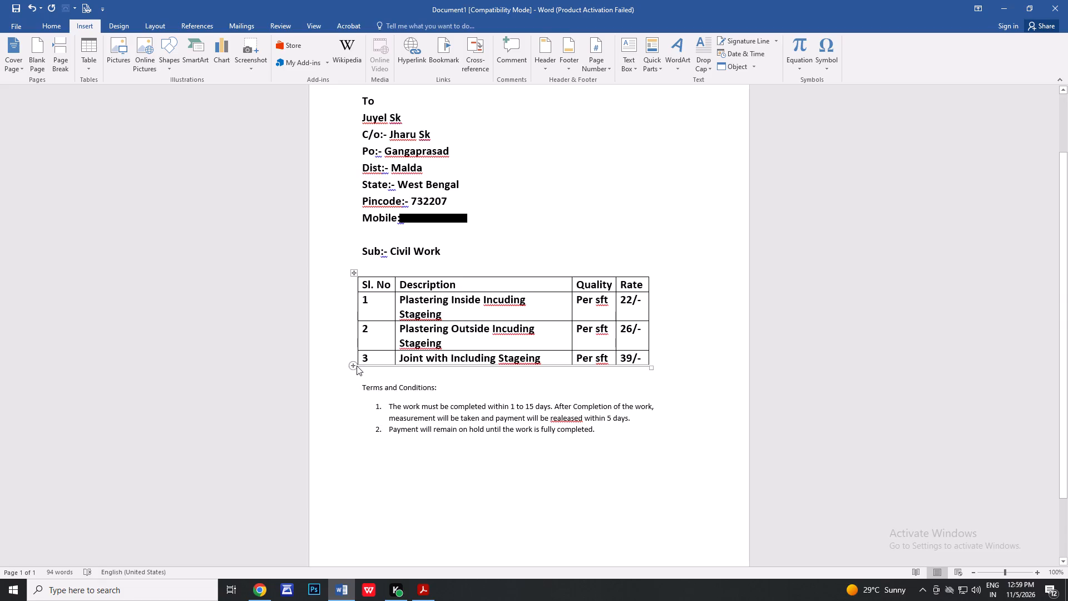
{"action": "left_click", "coordinate": [356, 366]}
{"action": "left_click", "coordinate": [385, 378]}
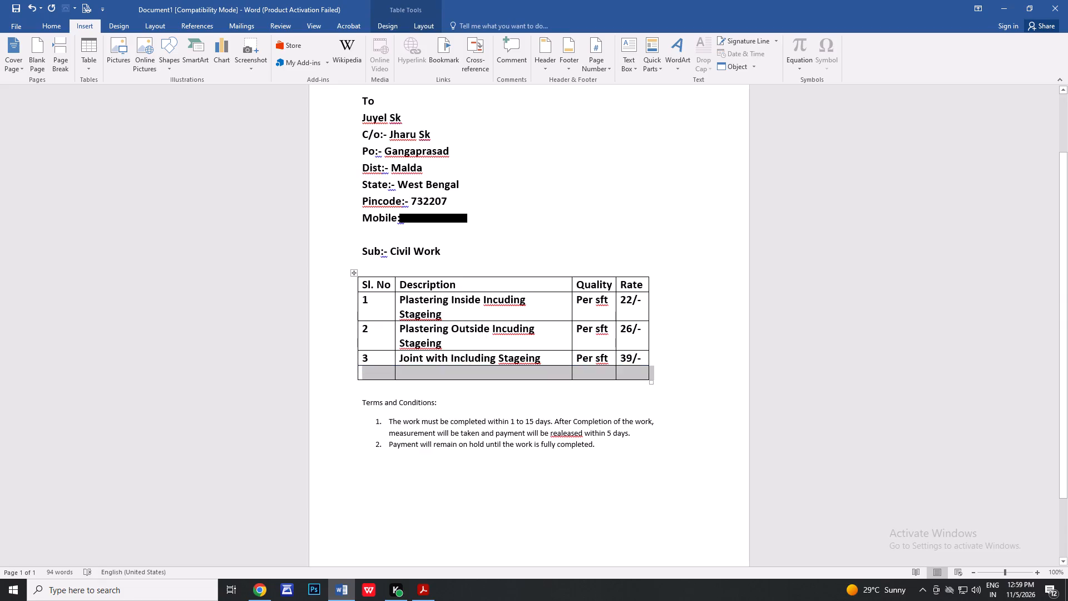
{"action": "left_click", "coordinate": [354, 368]}
{"action": "key", "text": "ctrl+z"}
{"action": "left_click", "coordinate": [696, 406]}
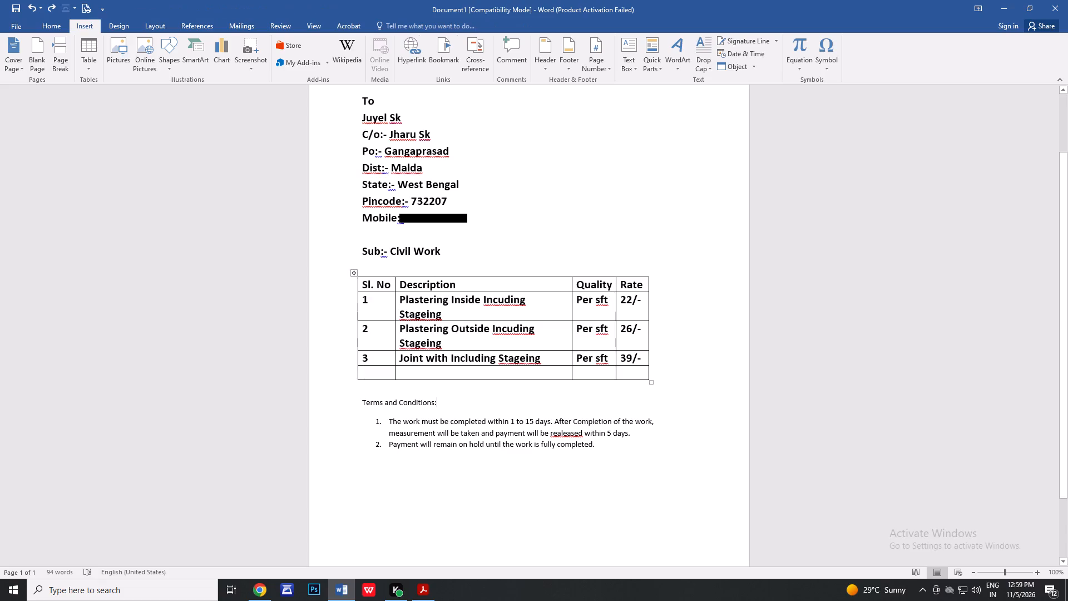
Number the new table row 4 and begin its description with "Total Plastering & Jointing".
{"action": "left_click", "coordinate": [372, 377]}
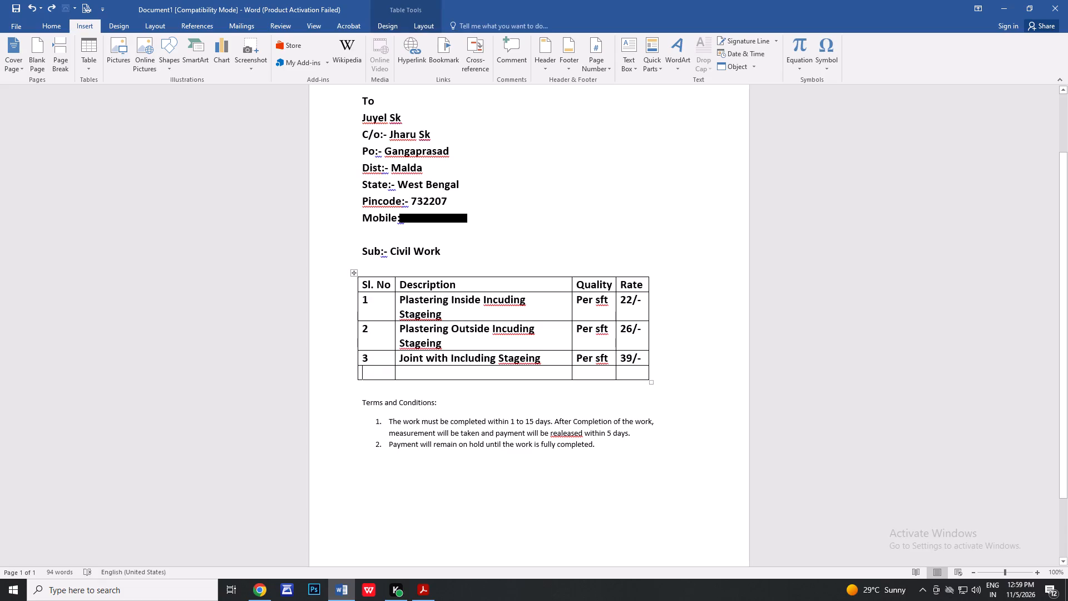
{"action": "key", "text": "4"}
{"action": "key", "text": "Right"}
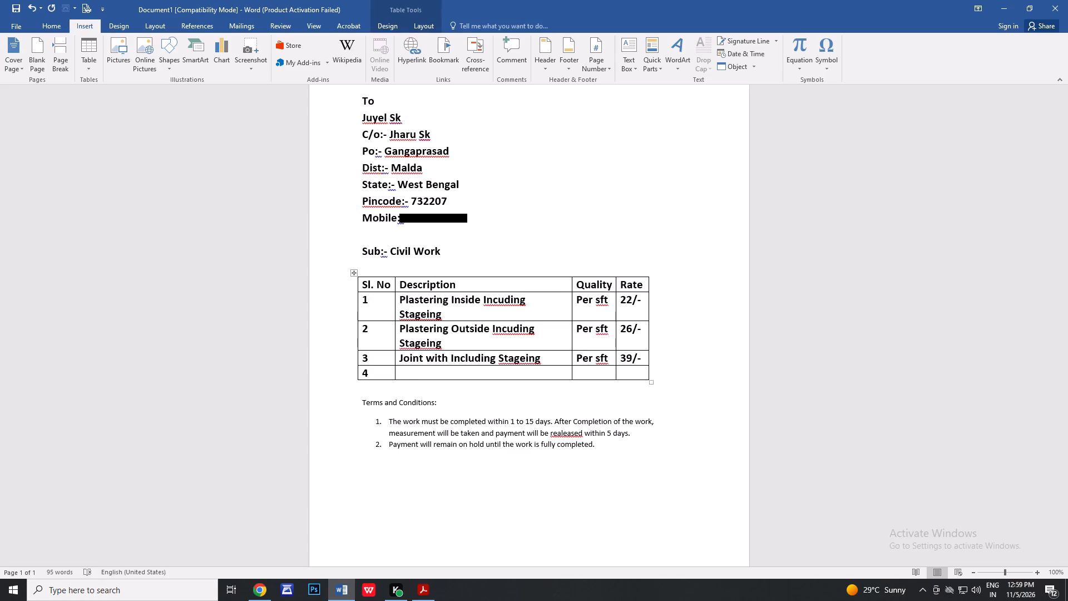
{"action": "type", "text": "otal"}
{"action": "key", "text": "space"}
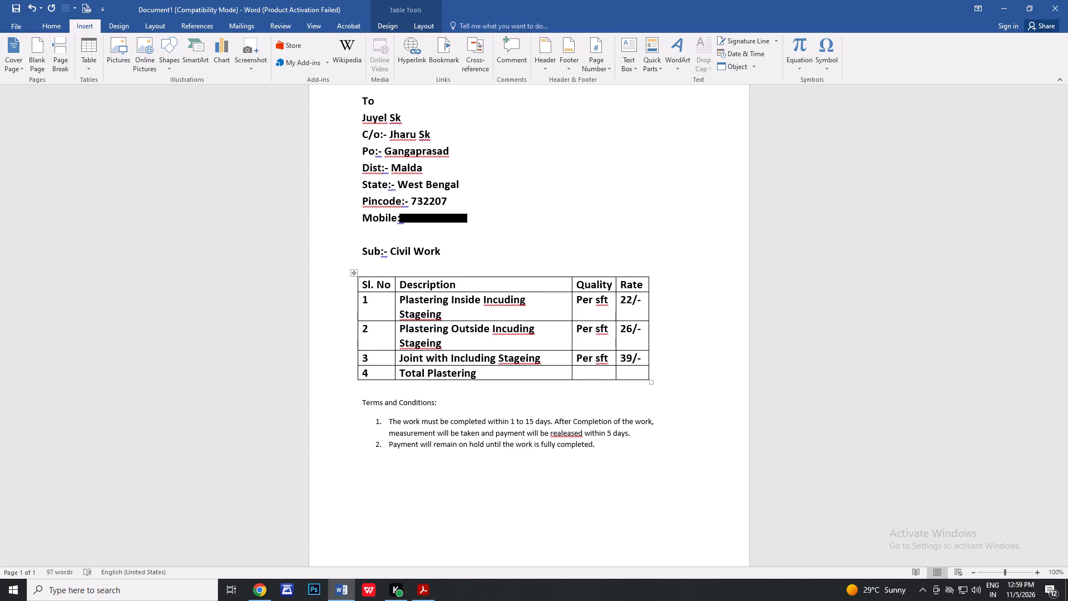
{"action": "type", "text": "&"}
{"action": "key", "text": "space"}
{"action": "type", "text": "ointing"}
{"action": "key", "text": "space"}
Continue row 4's description with "including stageing total cost per sft".
{"action": "key", "text": "w"}
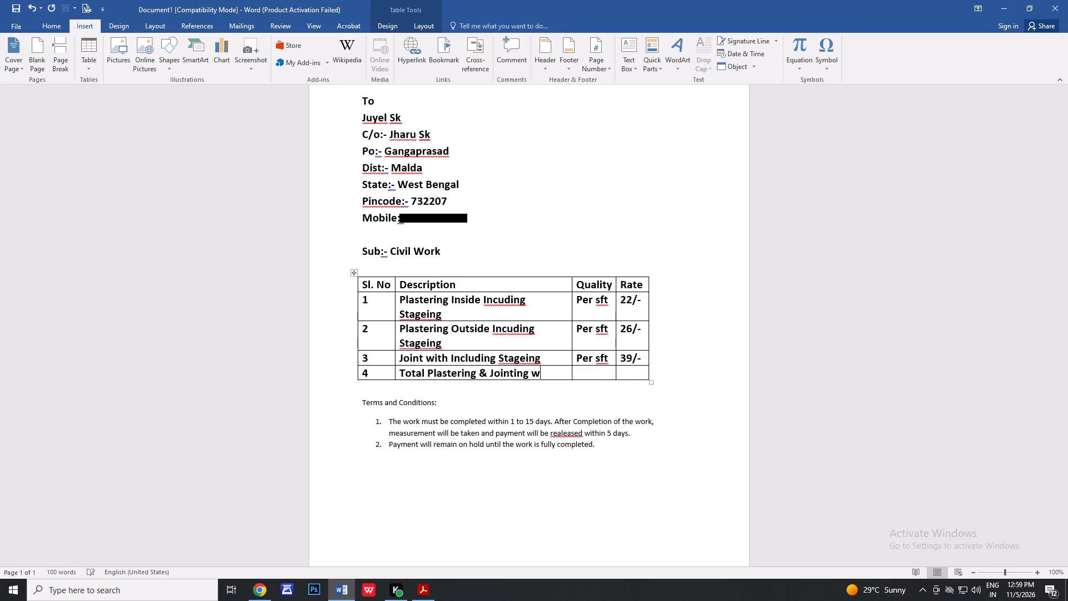
{"action": "key", "text": "BackSpace"}
{"action": "type", "text": "inc"}
{"action": "type", "text": "luding"}
{"action": "key", "text": "space"}
{"action": "type", "text": "state"}
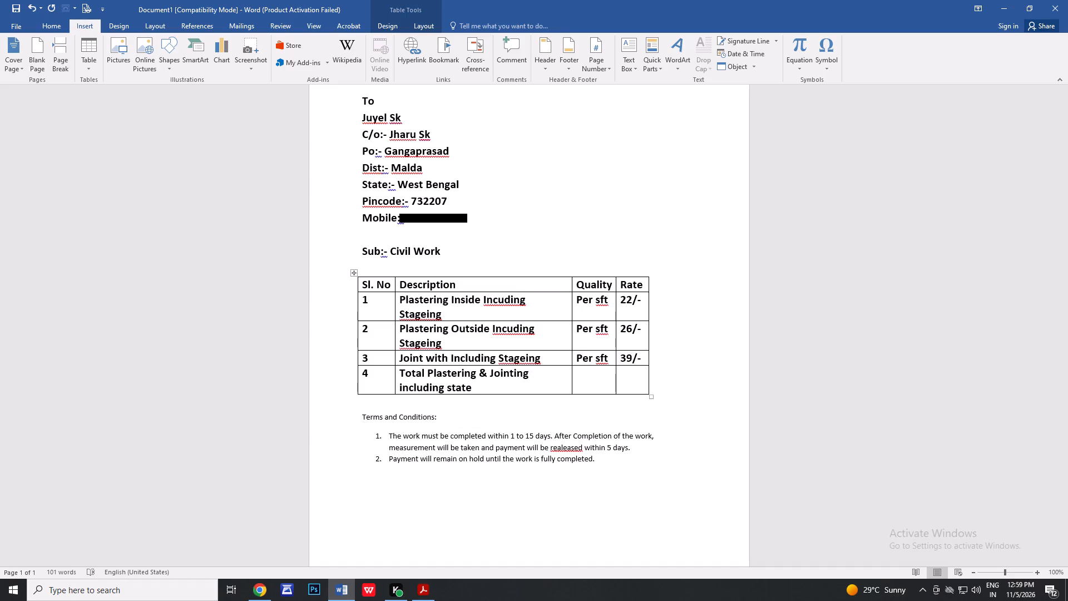
{"action": "key", "text": "BackSpace"}
{"action": "key", "text": "BackSpace"}
{"action": "type", "text": "geing"}
{"action": "key", "text": "space"}
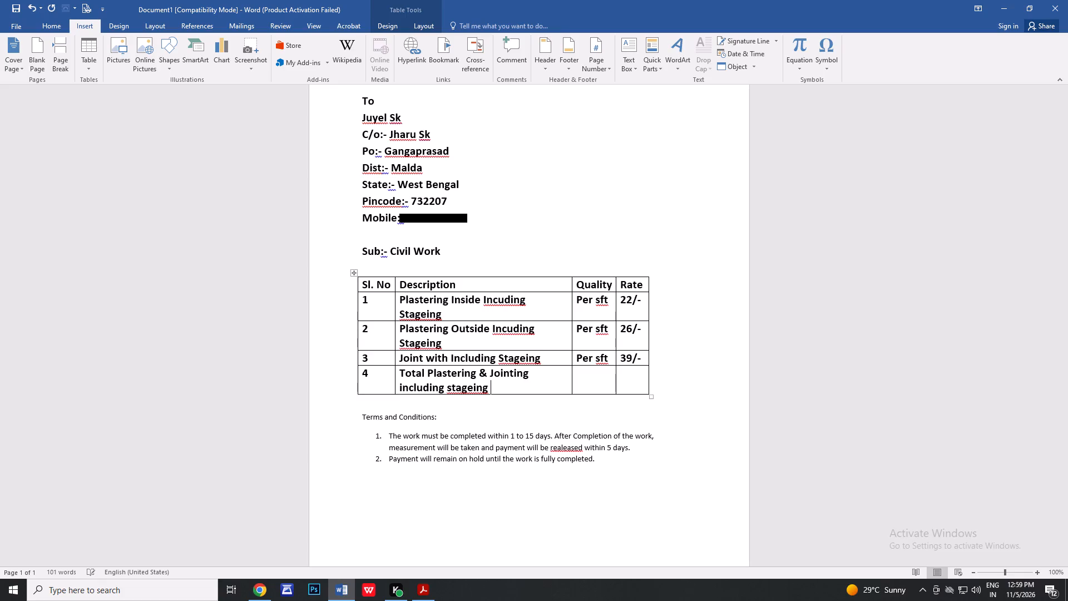
{"action": "type", "text": "to"}
{"action": "type", "text": "tal"}
{"action": "key", "text": "space"}
{"action": "type", "text": "co"}
{"action": "type", "text": "st per sft"}
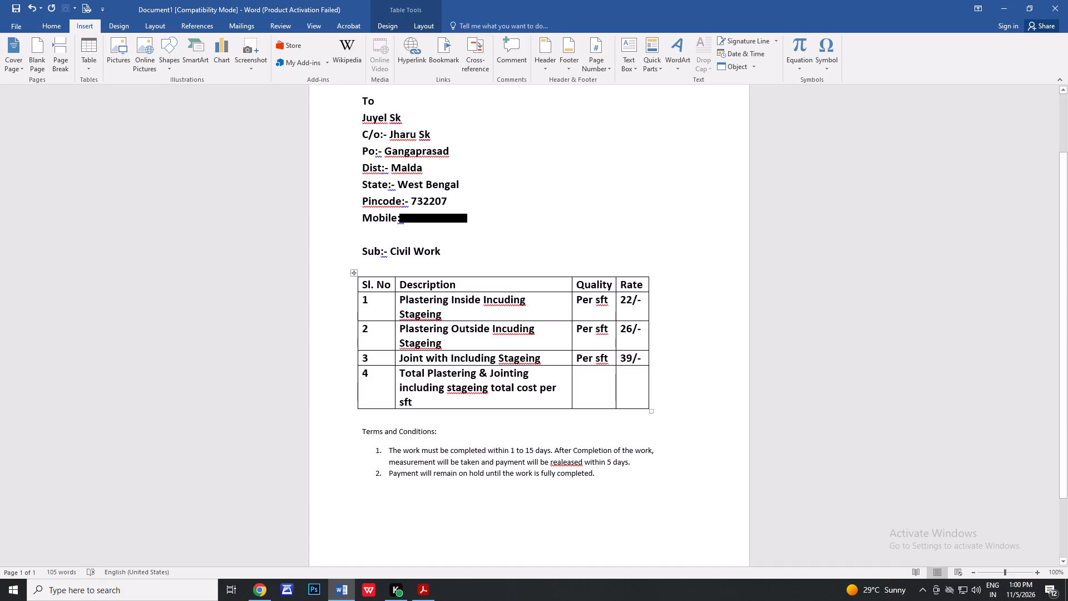
Enter 65 as the rate for row 4.
{"action": "left_click", "coordinate": [633, 382]}
{"action": "type", "text": "65"}
Widen the table's Description column slightly so that row 1's description fits on one line.
{"action": "left_click", "coordinate": [571, 282]}
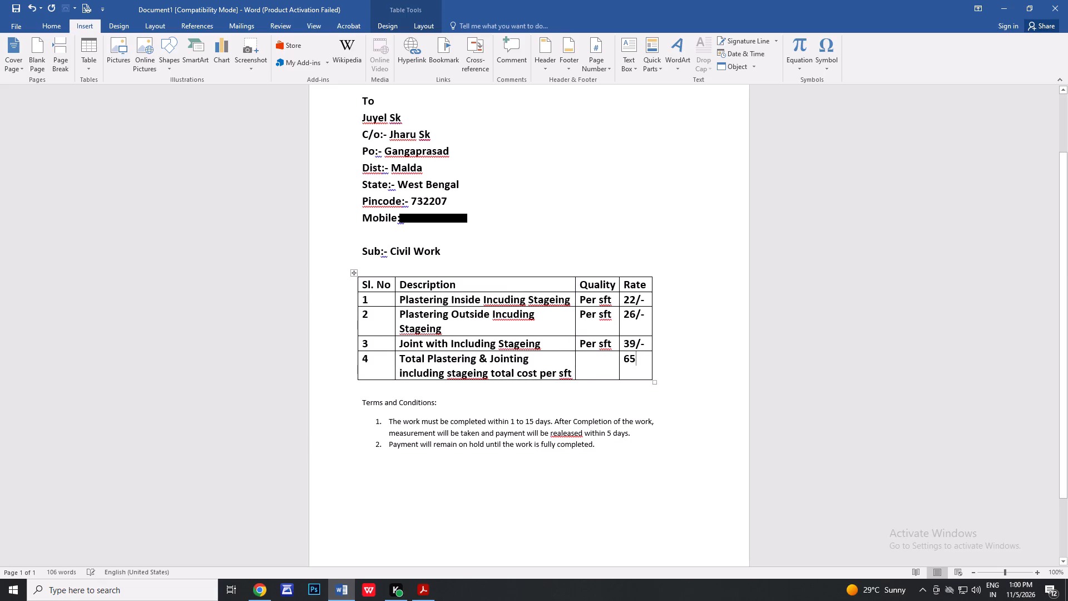
Remove "per sft" from the end of row 4's description.
{"action": "left_click", "coordinate": [596, 369]}
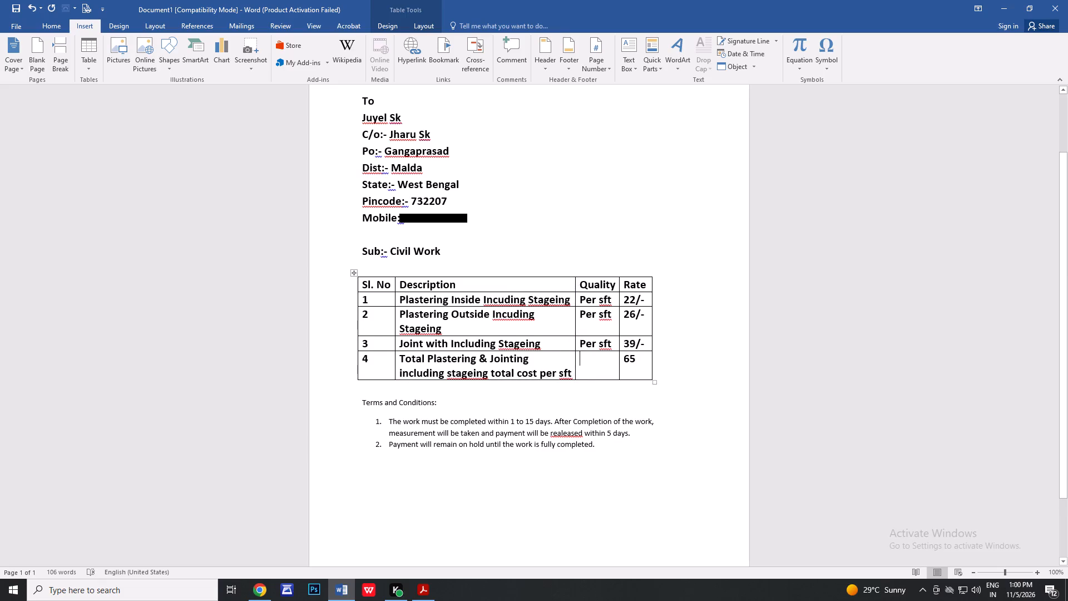
{"action": "left_click", "coordinate": [570, 372]}
{"action": "key", "text": "BackSpace"}
{"action": "key", "text": "BackSpace"}
{"action": "key", "text": "BackSpace"}
{"action": "key", "text": "BackSpace"}
{"action": "key", "text": "BackSpace"}
{"action": "key", "text": "BackSpace"}
{"action": "key", "text": "BackSpace"}
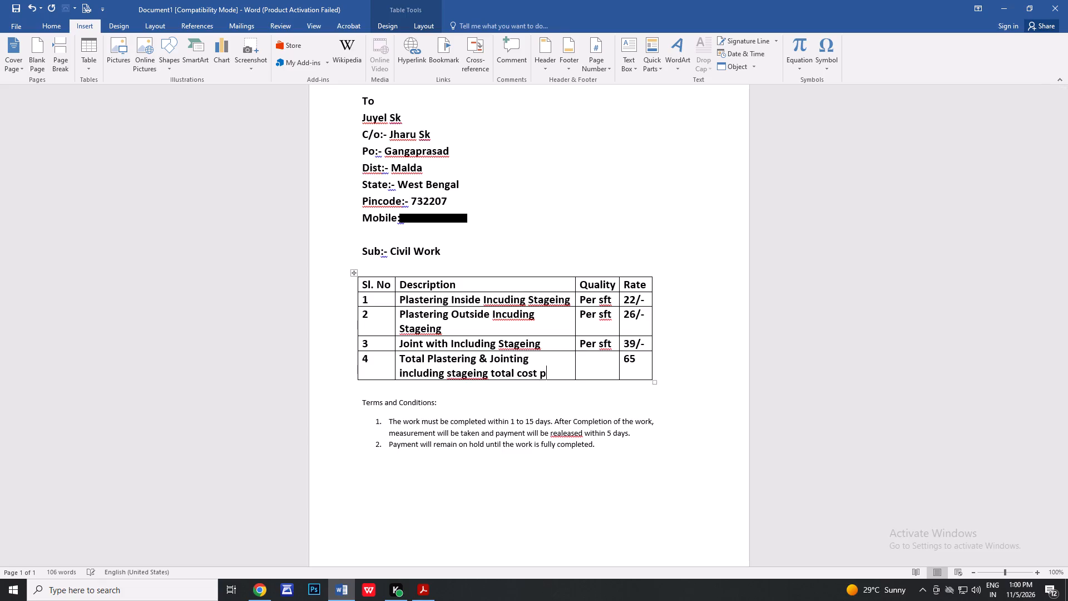
{"action": "key", "text": "BackSpace"}
Enter "Per sft" in row 4's Quality cell.
{"action": "left_click", "coordinate": [596, 363]}
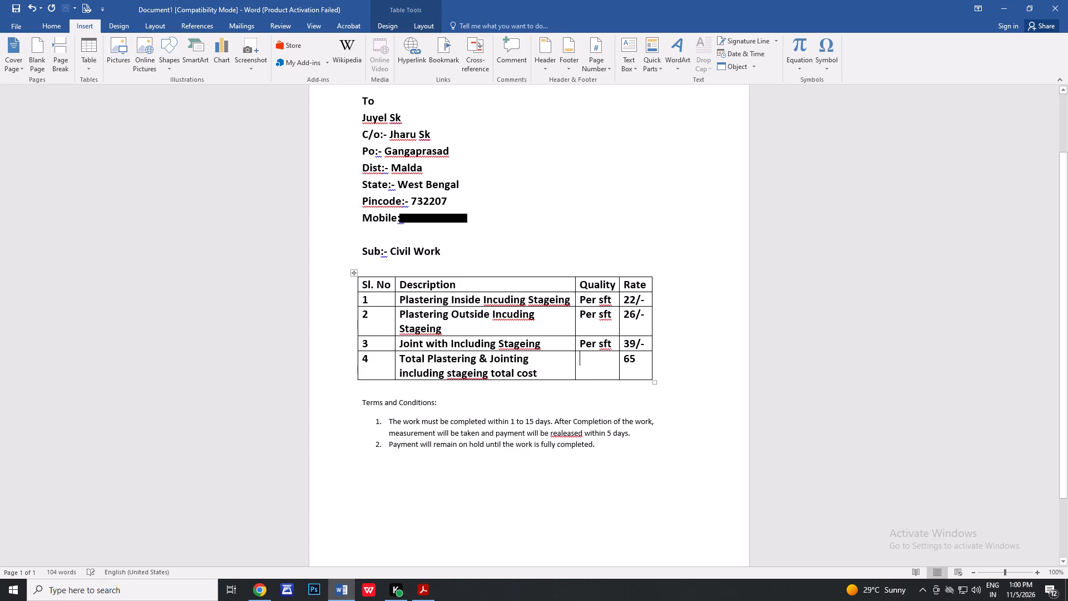
{"action": "type", "text": "er"}
{"action": "key", "text": "space"}
{"action": "type", "text": "sft"}
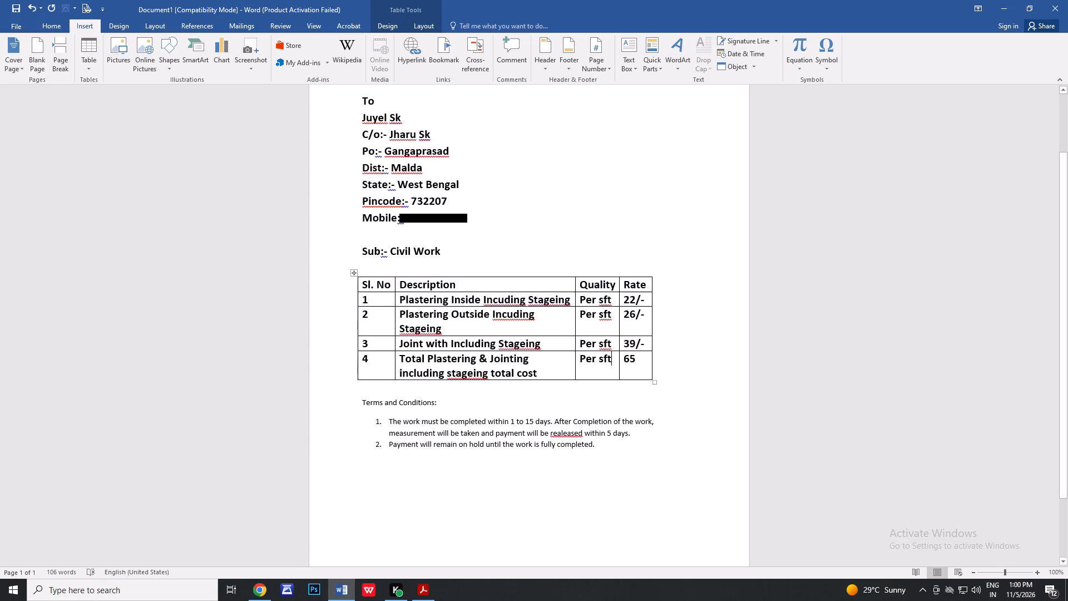
{"action": "left_click", "coordinate": [695, 363]}
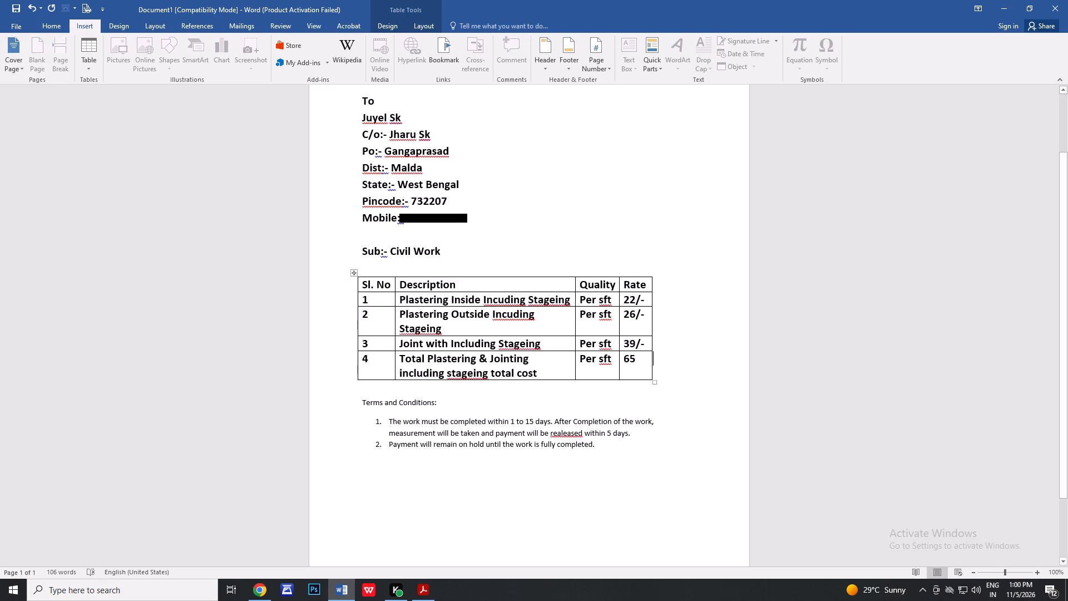
Centre-align the text in all cells of the rate table.
{"action": "left_click_drag", "start_coordinate": [362, 281], "coordinate": [528, 323]}
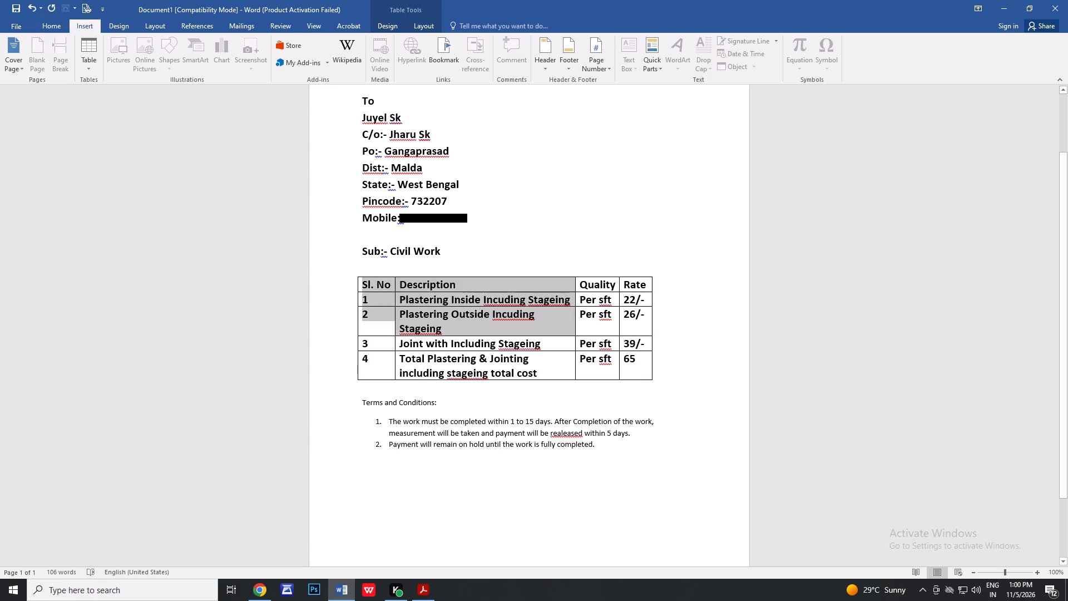
{"action": "left_click_drag", "start_coordinate": [528, 323], "coordinate": [627, 372]}
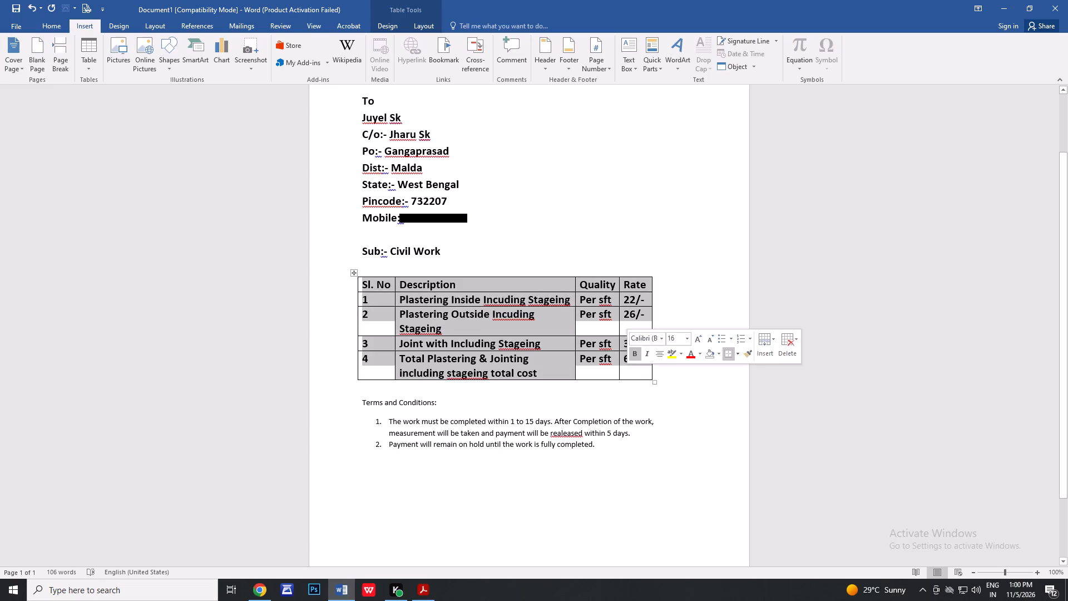
{"action": "left_click", "coordinate": [58, 27]}
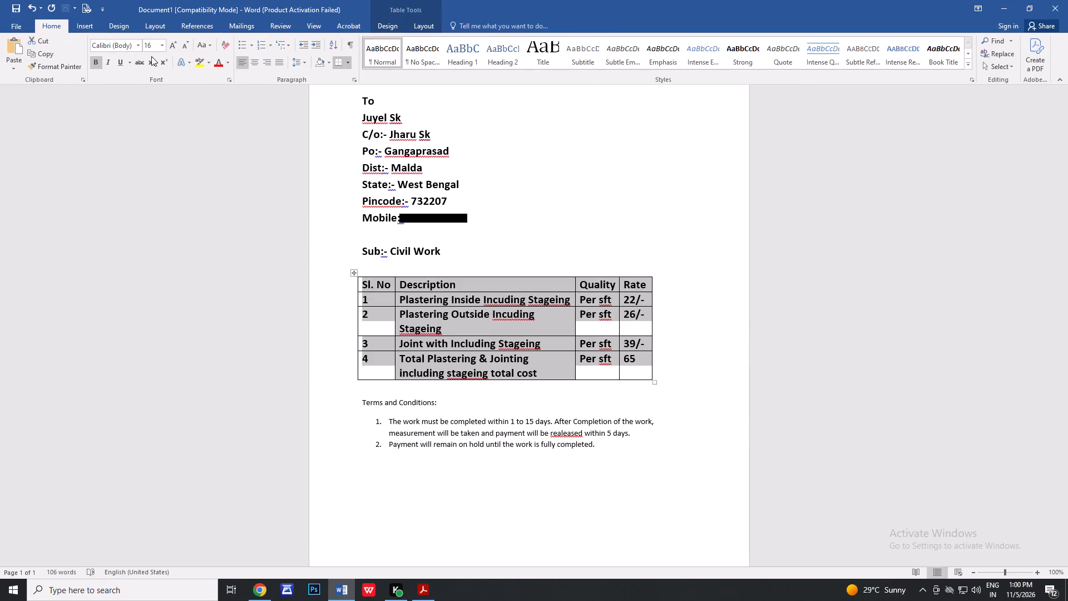
{"action": "left_click", "coordinate": [275, 66]}
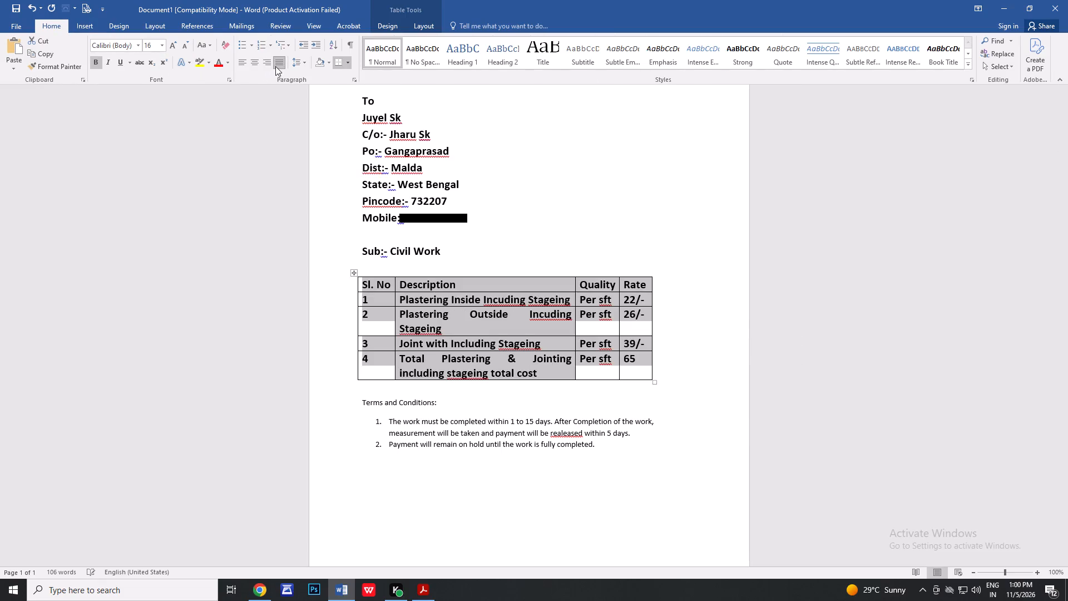
{"action": "left_click", "coordinate": [253, 62]}
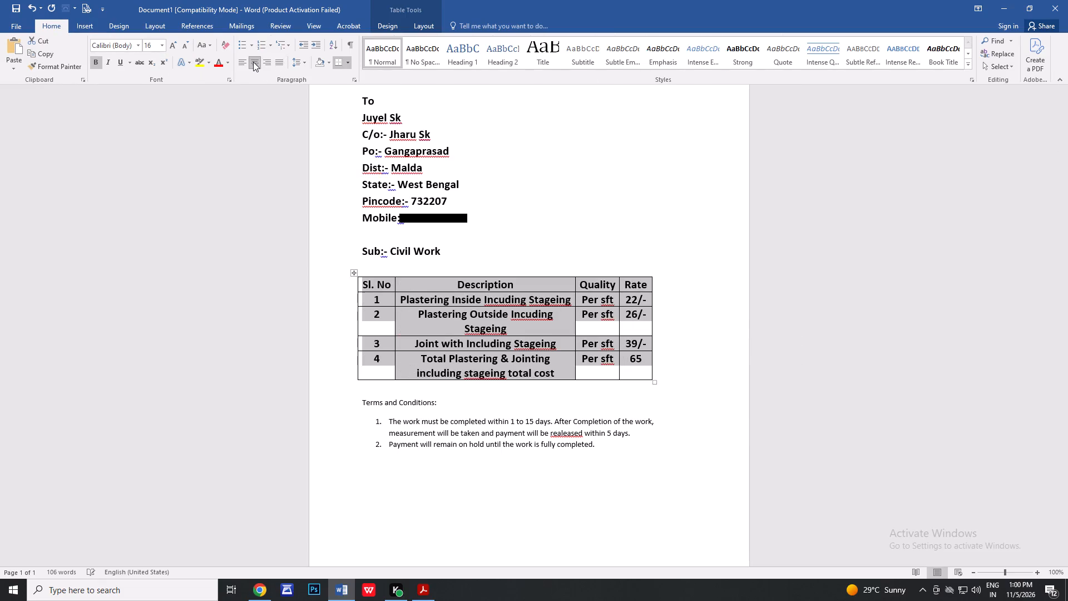
{"action": "left_click", "coordinate": [265, 63]}
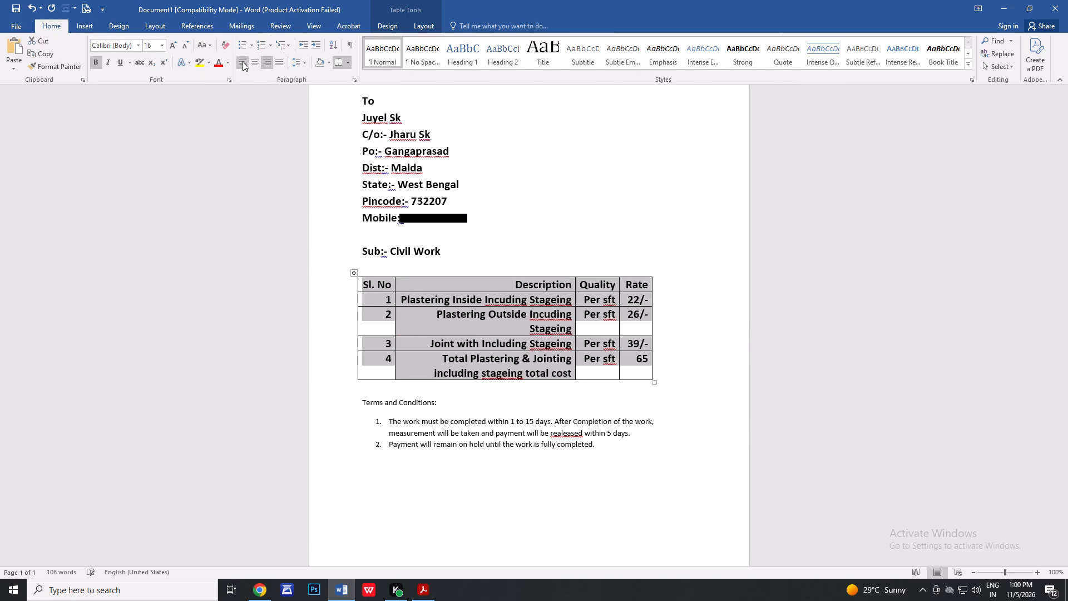
{"action": "left_click", "coordinate": [237, 61]}
{"action": "left_click", "coordinate": [253, 65]}
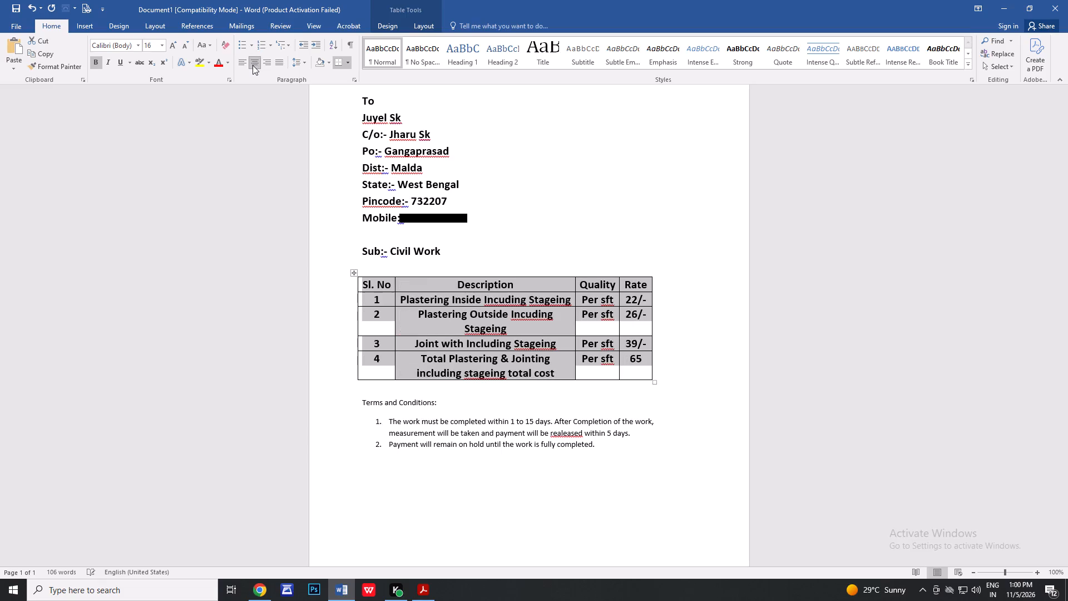
{"action": "left_click", "coordinate": [630, 184]}
Insert four blank lines above the WORK ORDER title to move the content down the page.
{"action": "scroll", "coordinate": [689, 268], "scroll_direction": "down", "scroll_amount": 1}
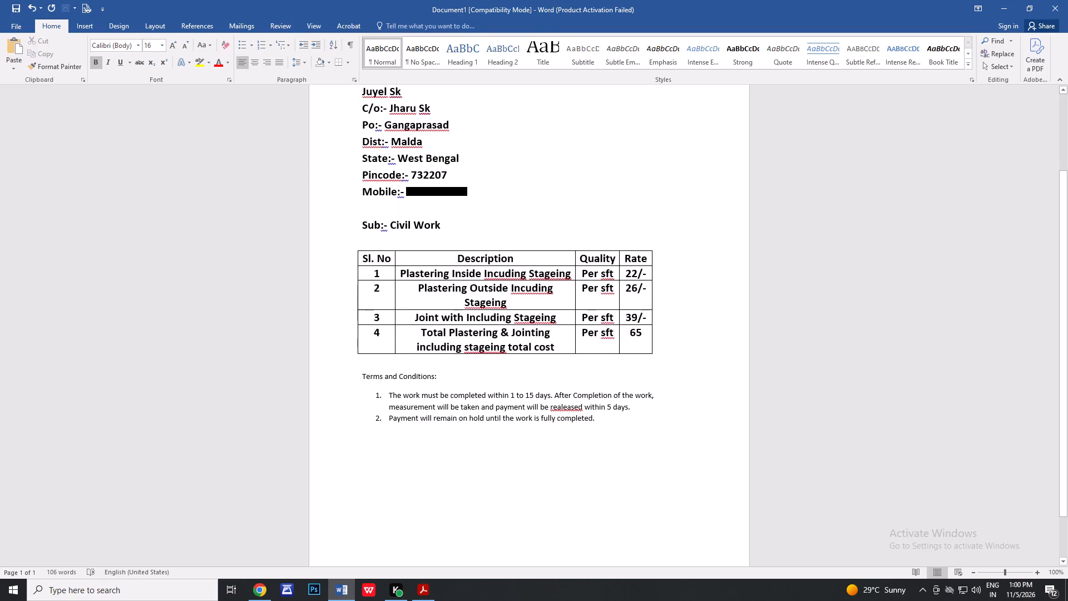
{"action": "scroll", "coordinate": [690, 269], "scroll_direction": "down", "scroll_amount": 4}
{"action": "scroll", "coordinate": [686, 295], "scroll_direction": "up", "scroll_amount": 4}
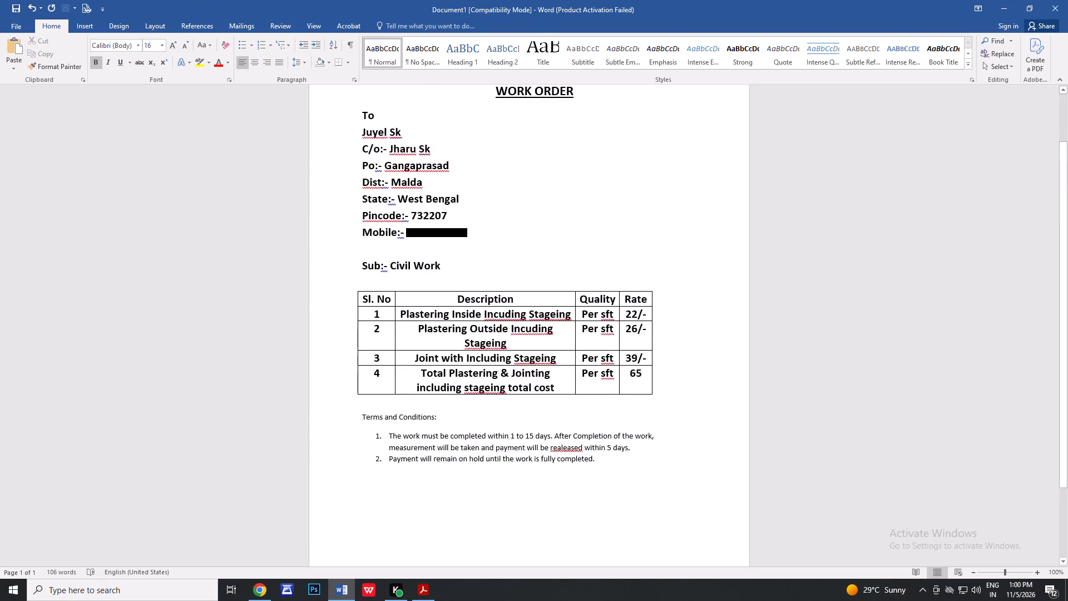
{"action": "scroll", "coordinate": [686, 295], "scroll_direction": "up", "scroll_amount": 4}
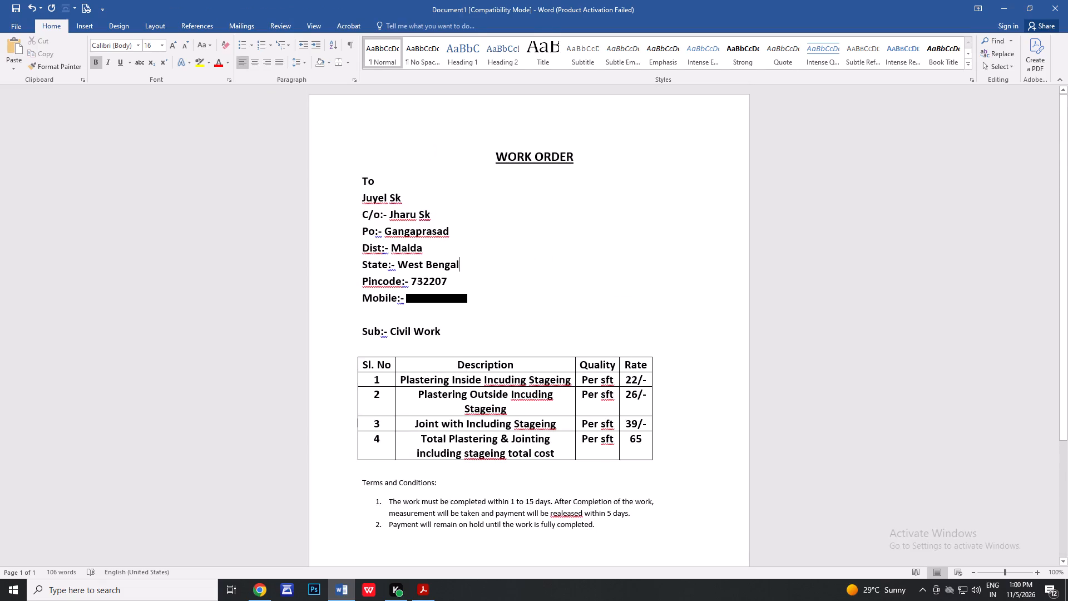
{"action": "left_click", "coordinate": [477, 159]}
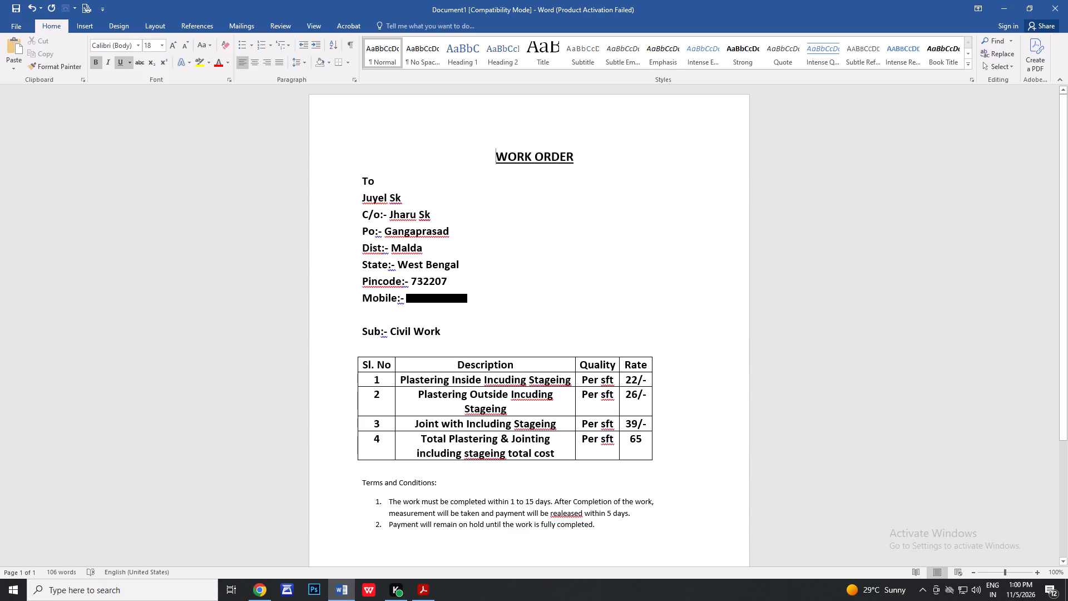
{"action": "key", "text": "Return"}
{"action": "key", "text": "Return"}
{"action": "scroll", "coordinate": [478, 160], "scroll_direction": "down", "scroll_amount": 5}
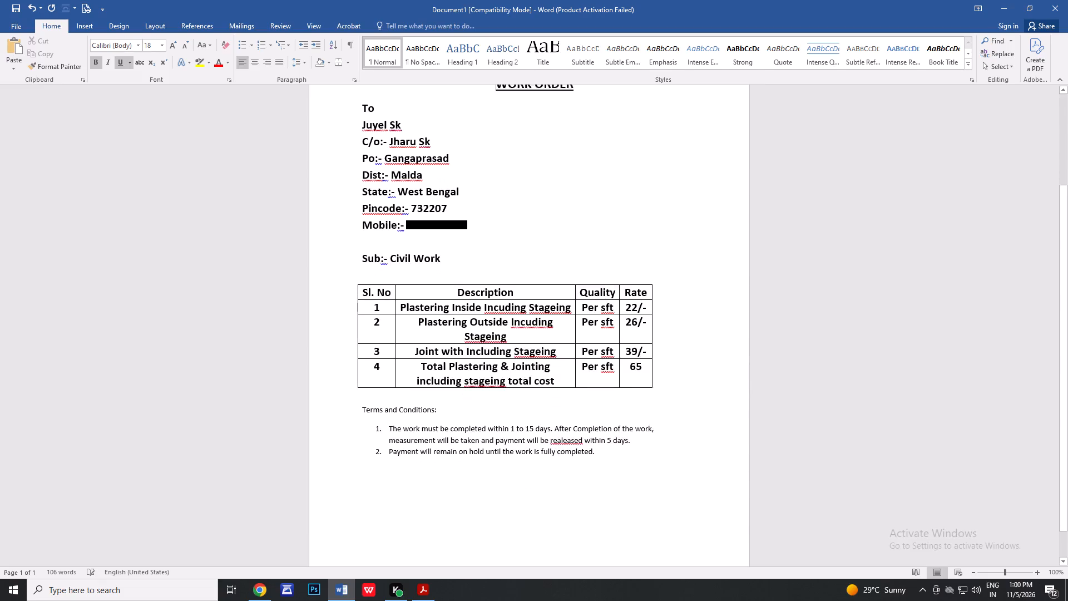
{"action": "key", "text": "Return"}
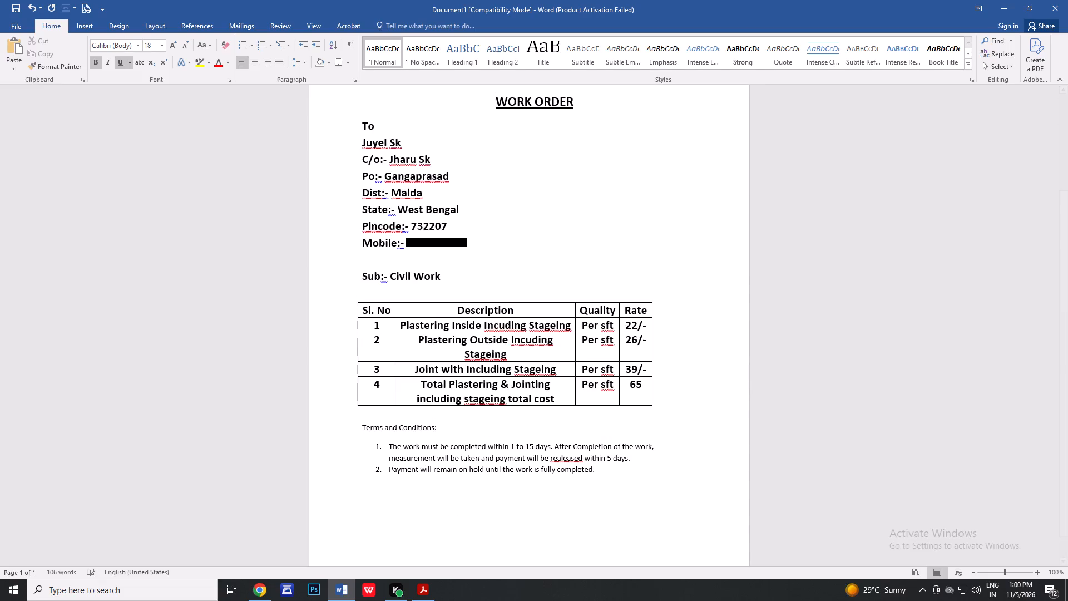
{"action": "key", "text": "Return"}
Open the print preview of the work order.
{"action": "key", "text": "ctrl+p"}
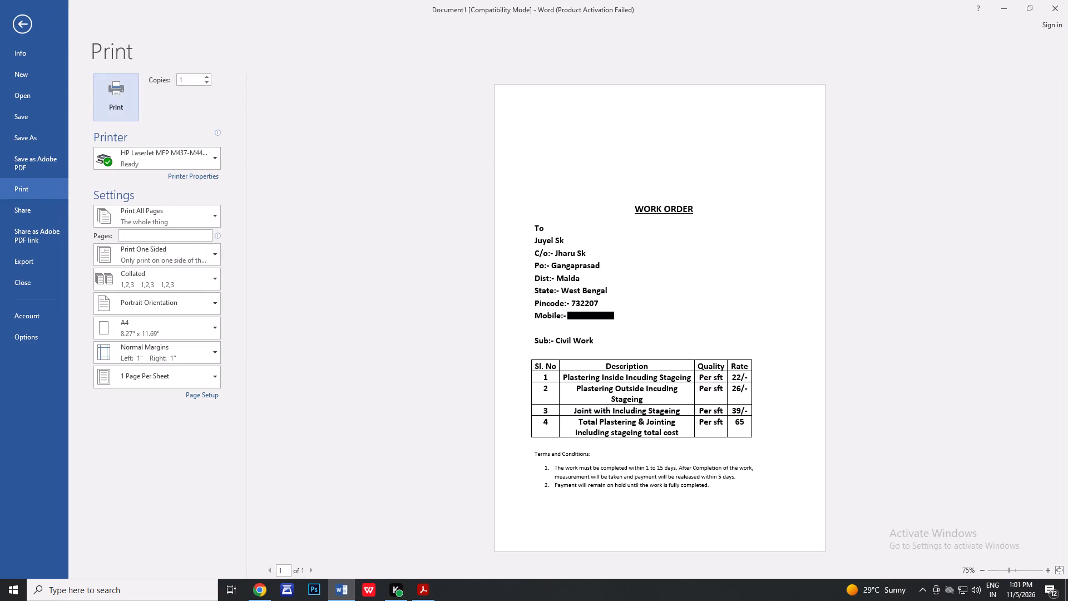
Switch to Acrobat and set up printing of the Doc3.pdf letterhead on the EPSON L3250 Series with A4 paper.
{"action": "left_click", "coordinate": [424, 589]}
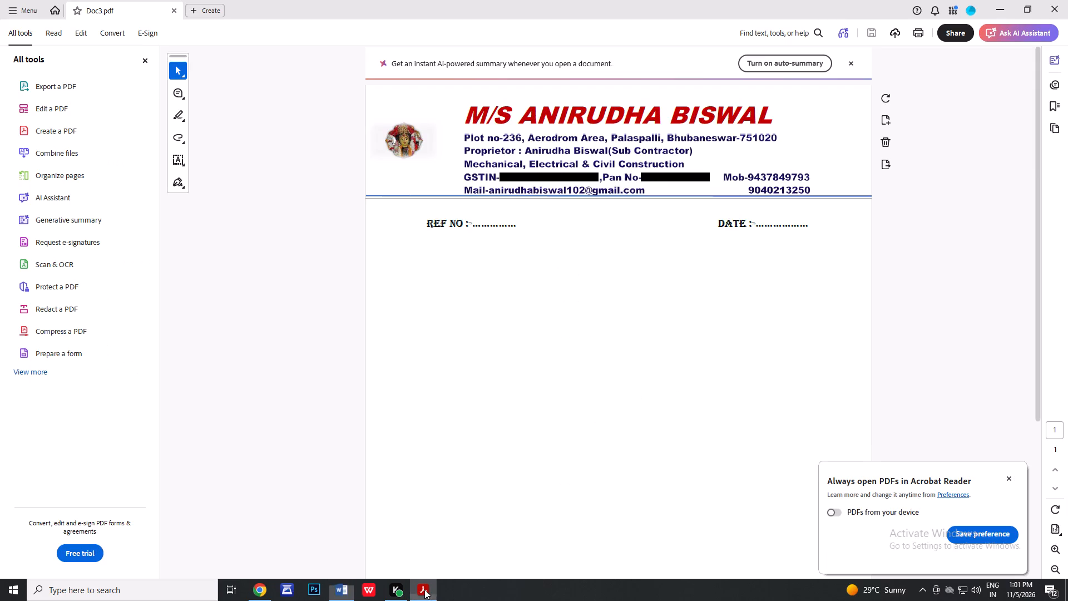
{"action": "scroll", "coordinate": [620, 407], "scroll_direction": "down", "scroll_amount": 5}
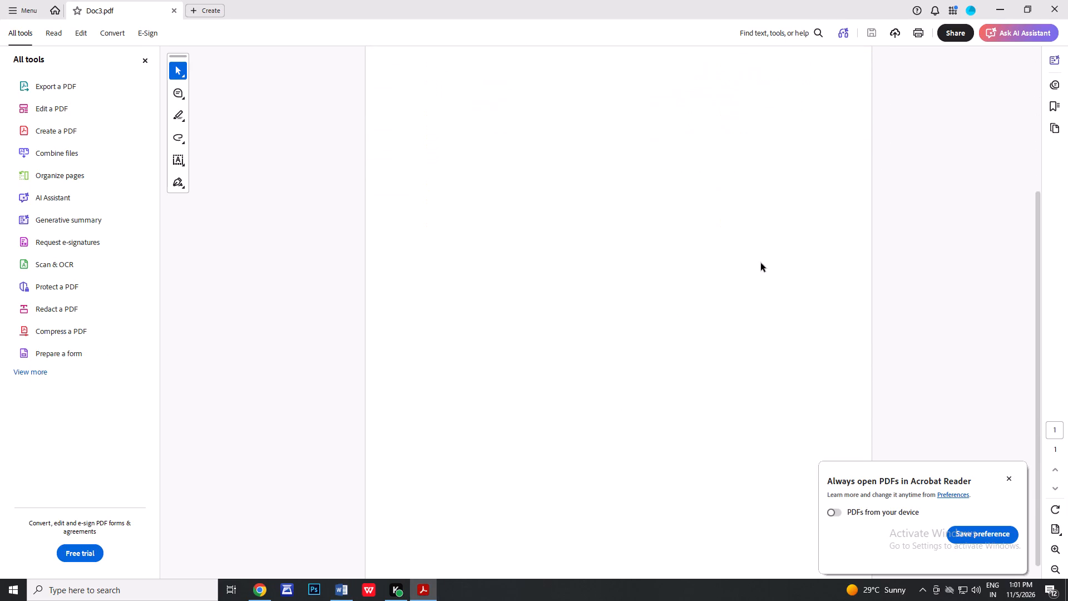
{"action": "left_click", "coordinate": [918, 32]}
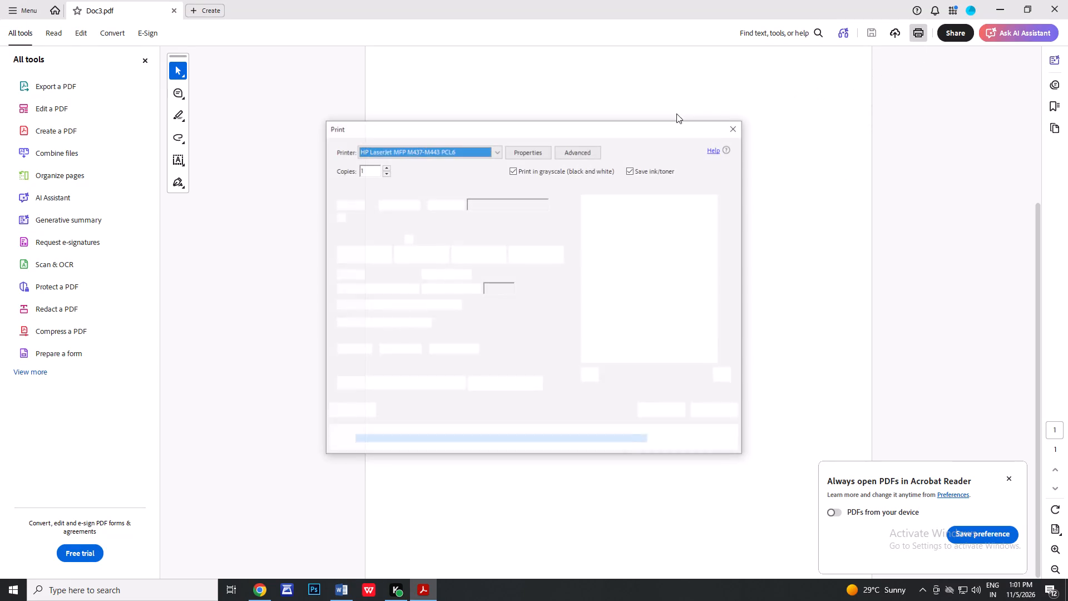
{"action": "left_click", "coordinate": [432, 152]}
{"action": "left_click", "coordinate": [416, 163]}
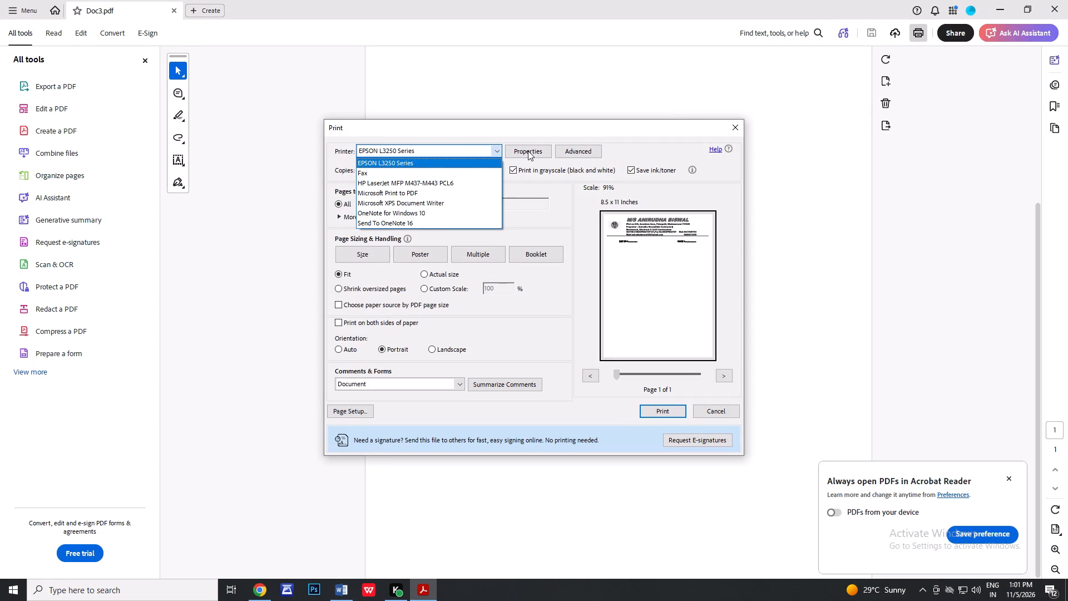
{"action": "left_click", "coordinate": [528, 151]}
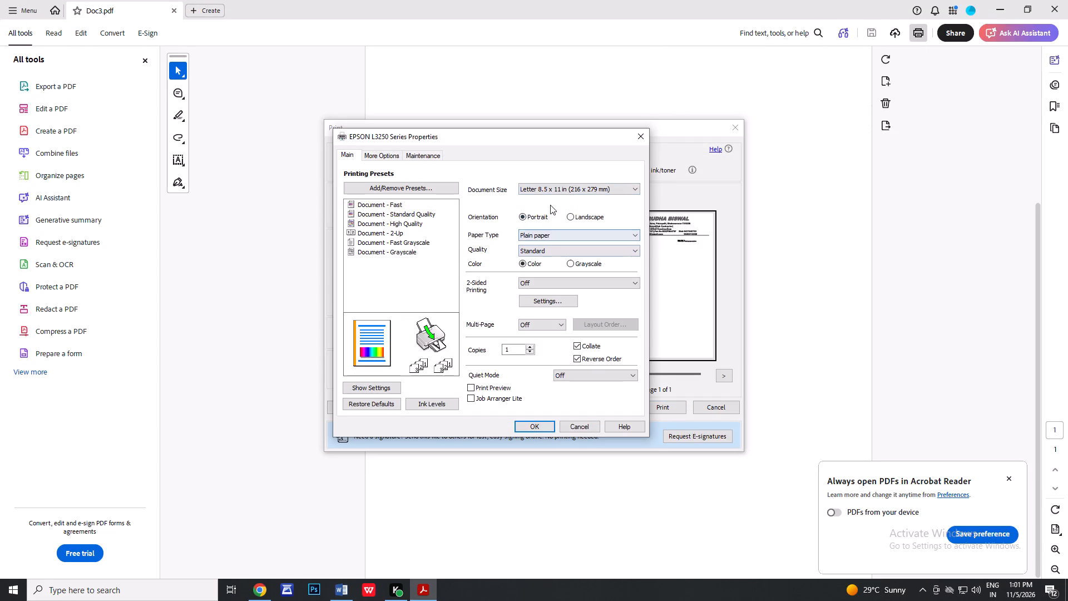
{"action": "left_click", "coordinate": [555, 194]}
{"action": "left_click", "coordinate": [549, 200]}
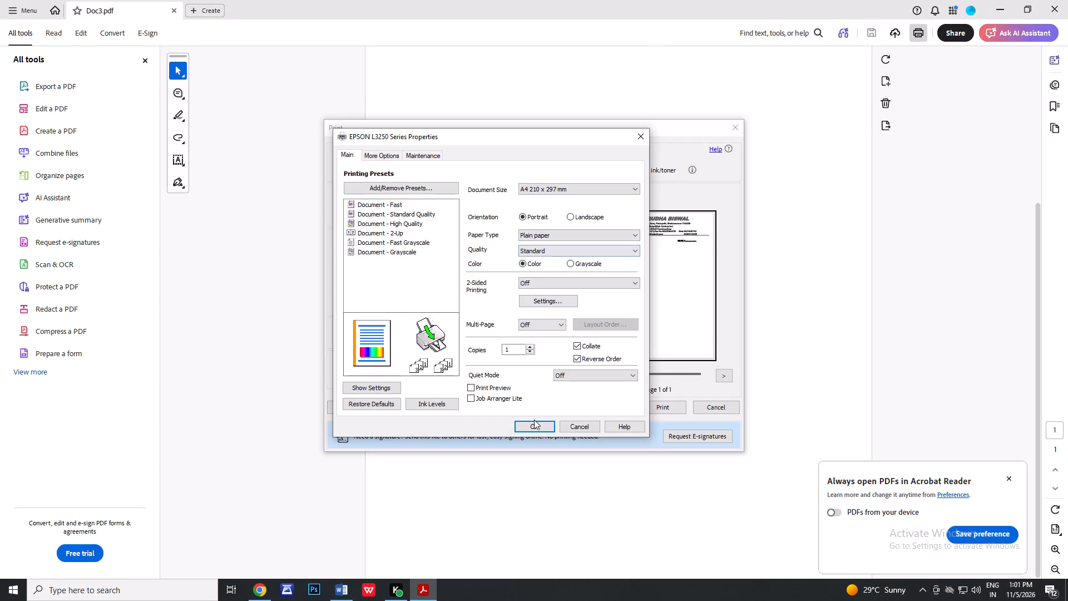
{"action": "left_click", "coordinate": [533, 422]}
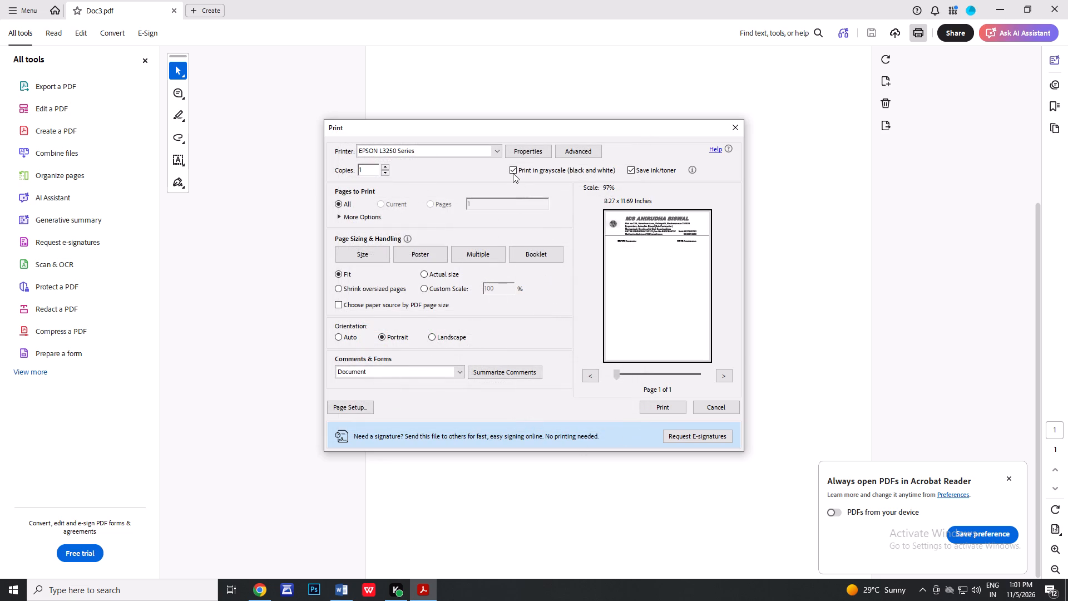
Turn off grayscale, set the print quality to High, and print the letterhead.
{"action": "left_click", "coordinate": [513, 173]}
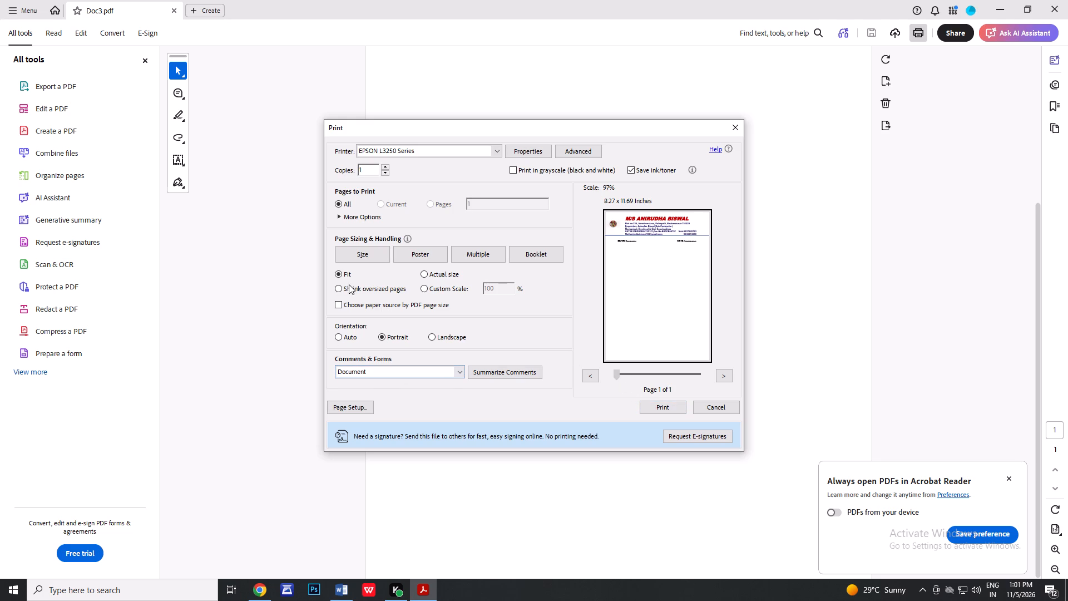
{"action": "left_click", "coordinate": [521, 150]}
{"action": "left_click", "coordinate": [544, 247]}
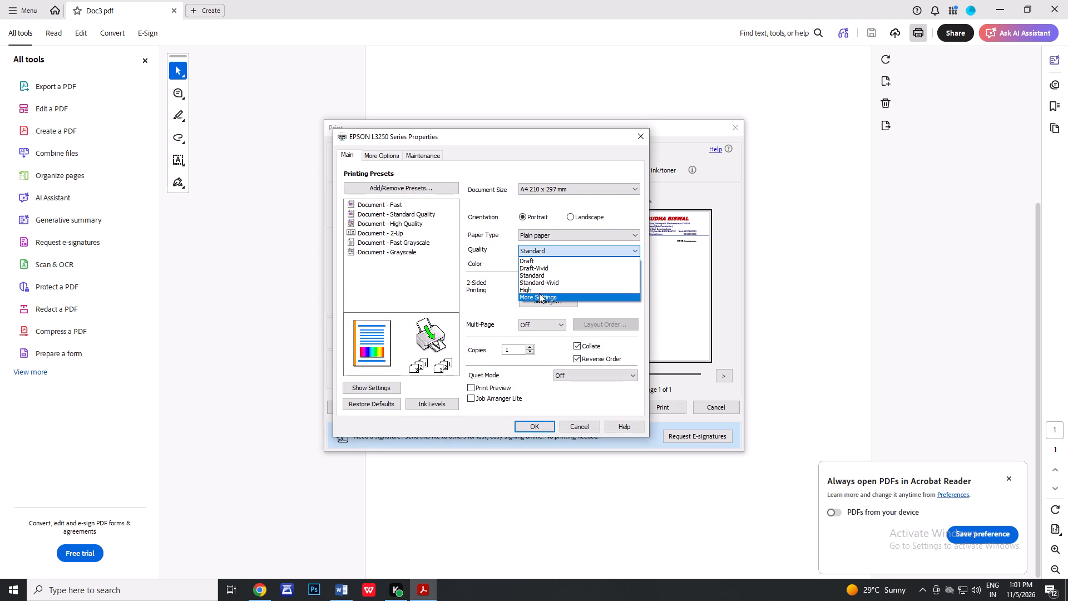
{"action": "left_click", "coordinate": [539, 290]}
{"action": "left_click", "coordinate": [532, 426]}
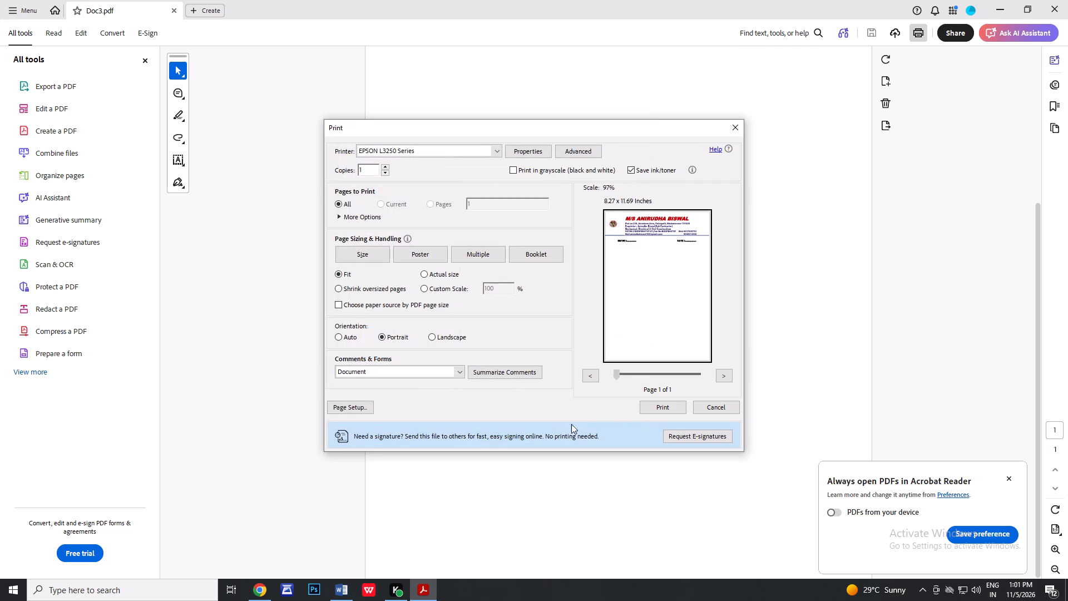
{"action": "left_click", "coordinate": [659, 405]}
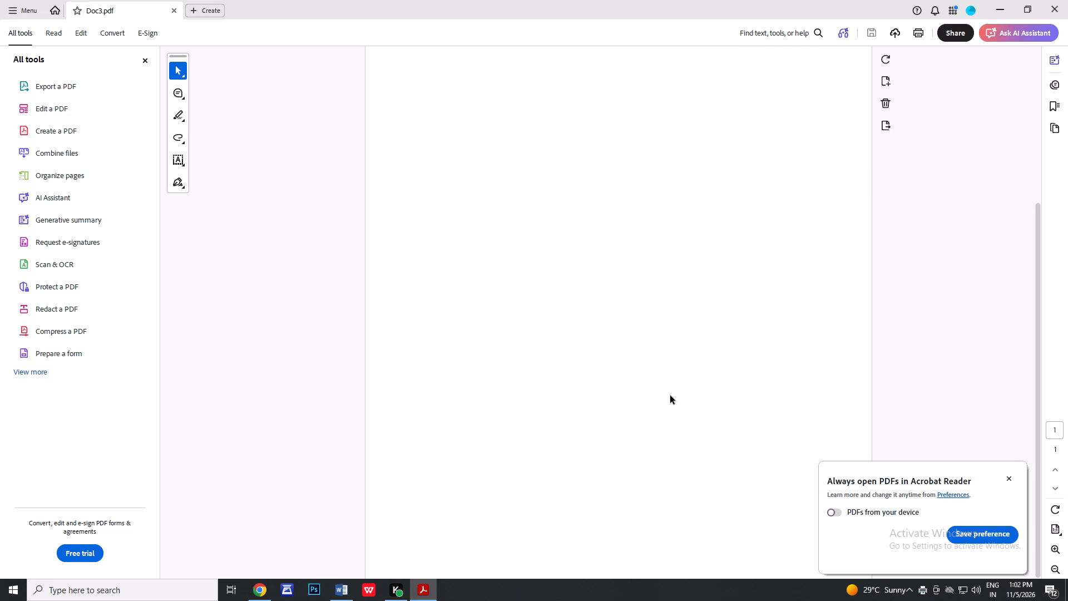
Compare the letterhead's header area with the work order's layout in Word's print preview.
{"action": "scroll", "coordinate": [670, 396], "scroll_direction": "up", "scroll_amount": 7}
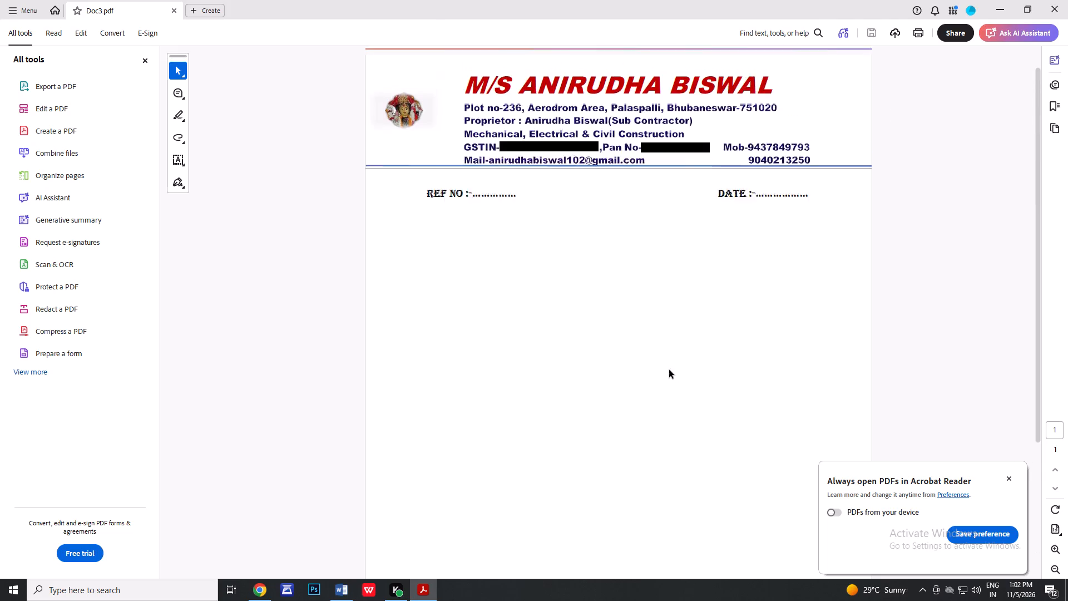
{"action": "left_click", "coordinate": [339, 593]}
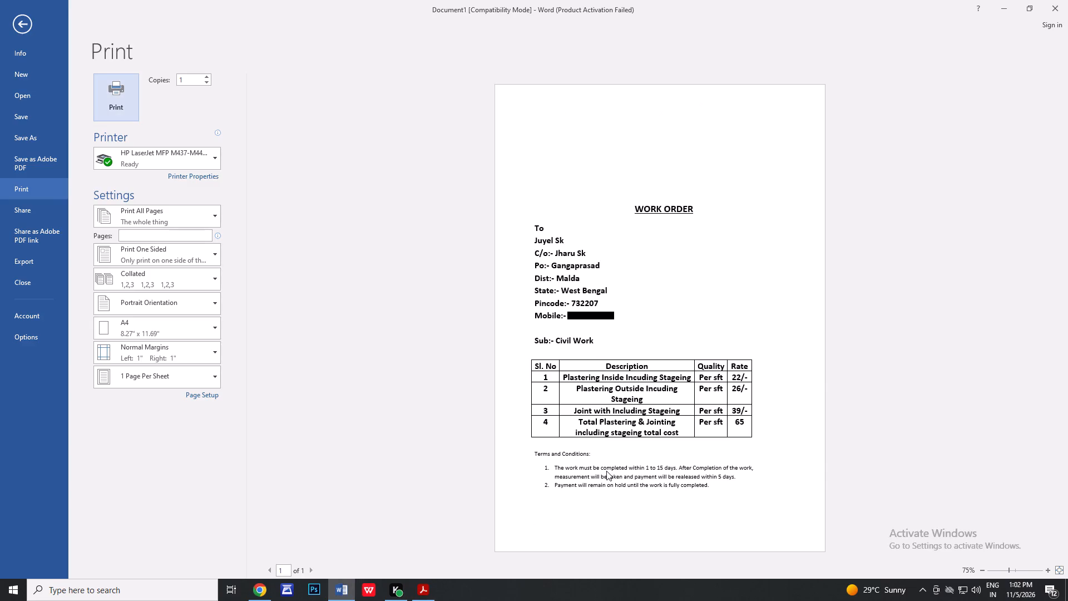
{"action": "left_click", "coordinate": [422, 593]}
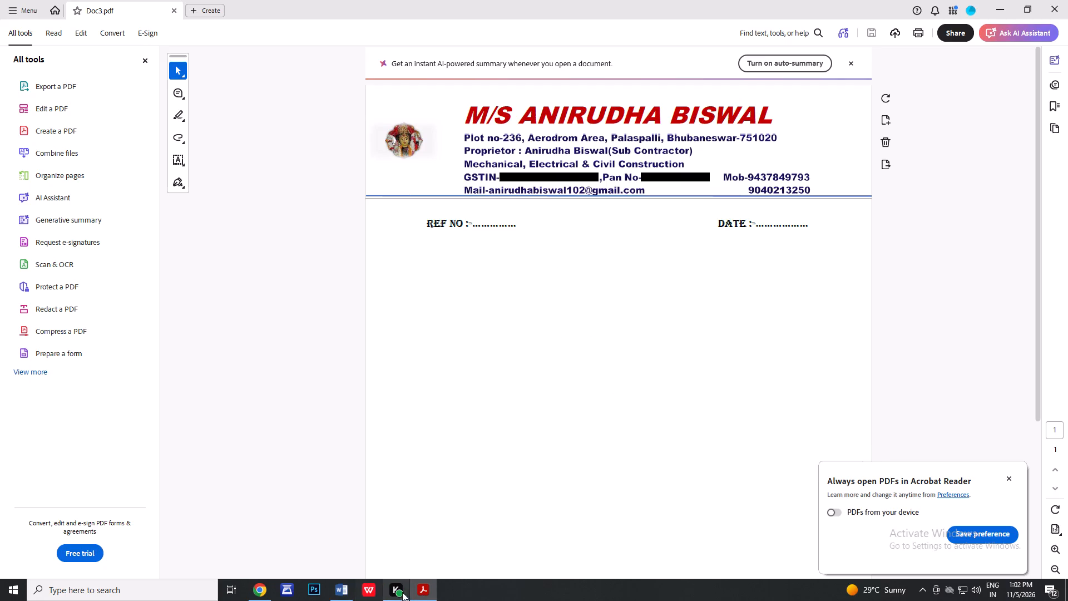
Switch to Word and set the work order's printer to EPSON L3250 Series with grayscale colour, leaving the print view without printing.
{"action": "left_click", "coordinate": [341, 592]}
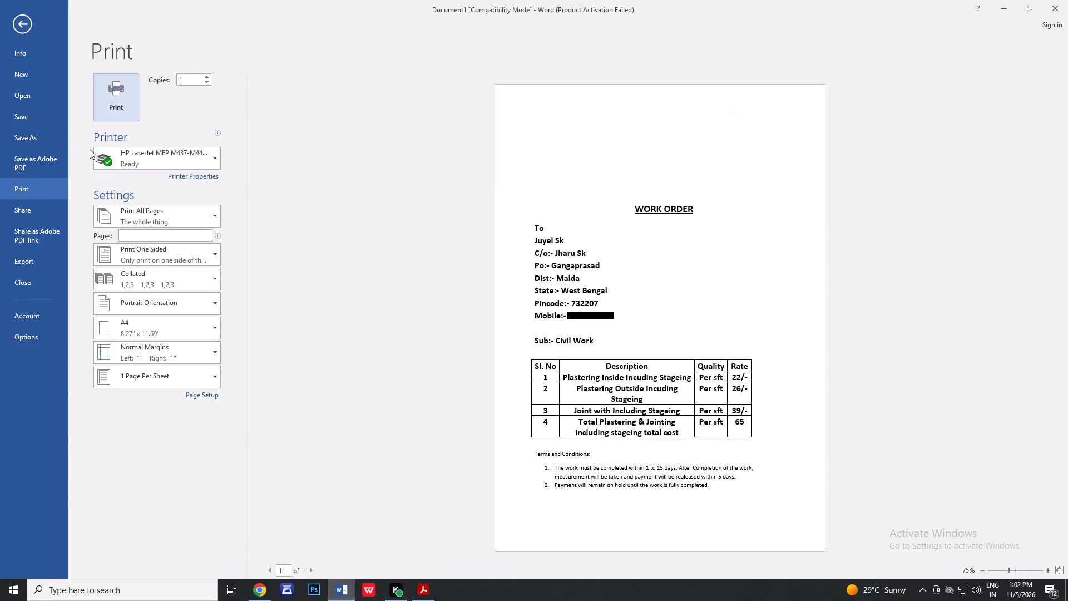
{"action": "left_click", "coordinate": [130, 164]}
{"action": "left_click", "coordinate": [132, 186]}
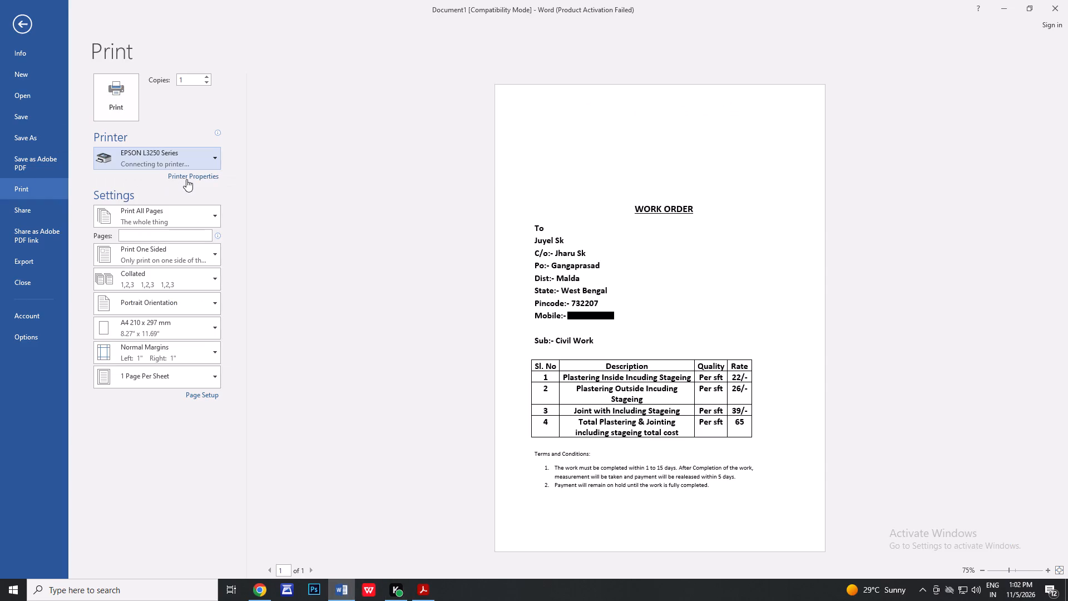
{"action": "left_click", "coordinate": [187, 180]}
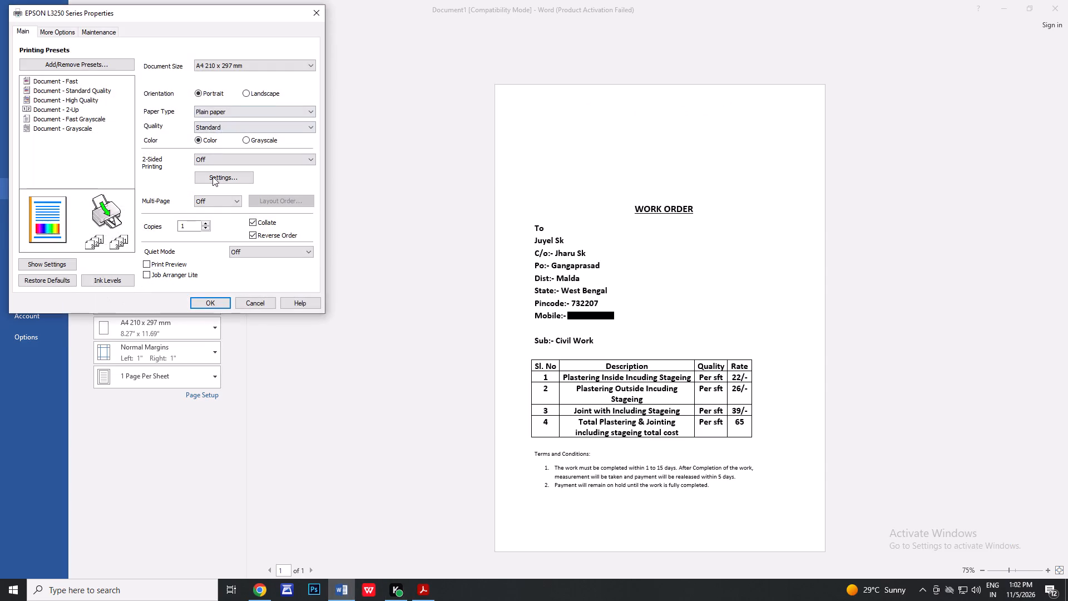
{"action": "left_click", "coordinate": [249, 139]}
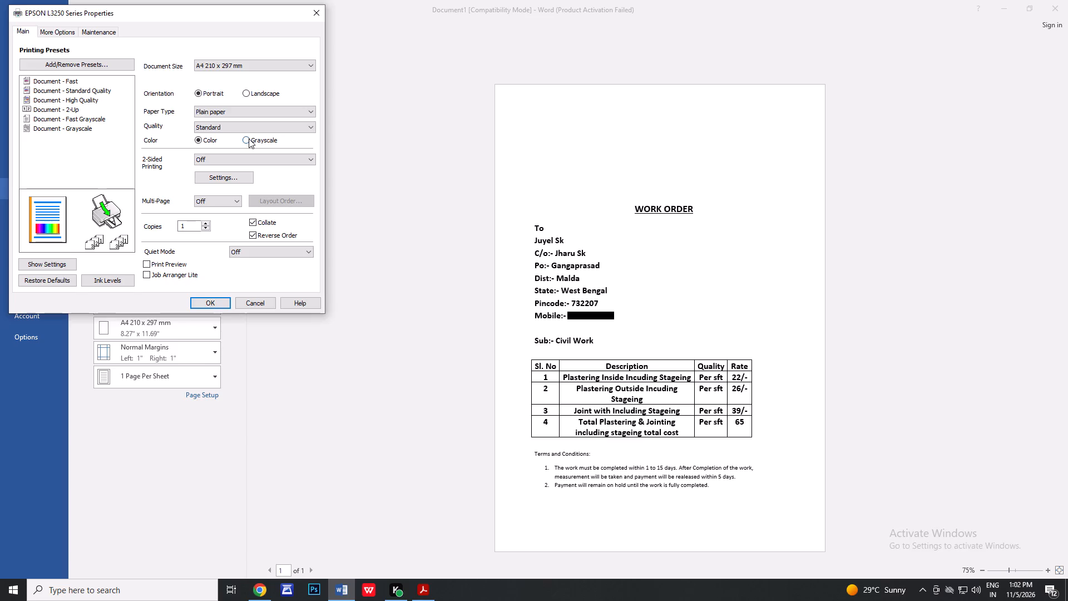
{"action": "left_click", "coordinate": [204, 305]}
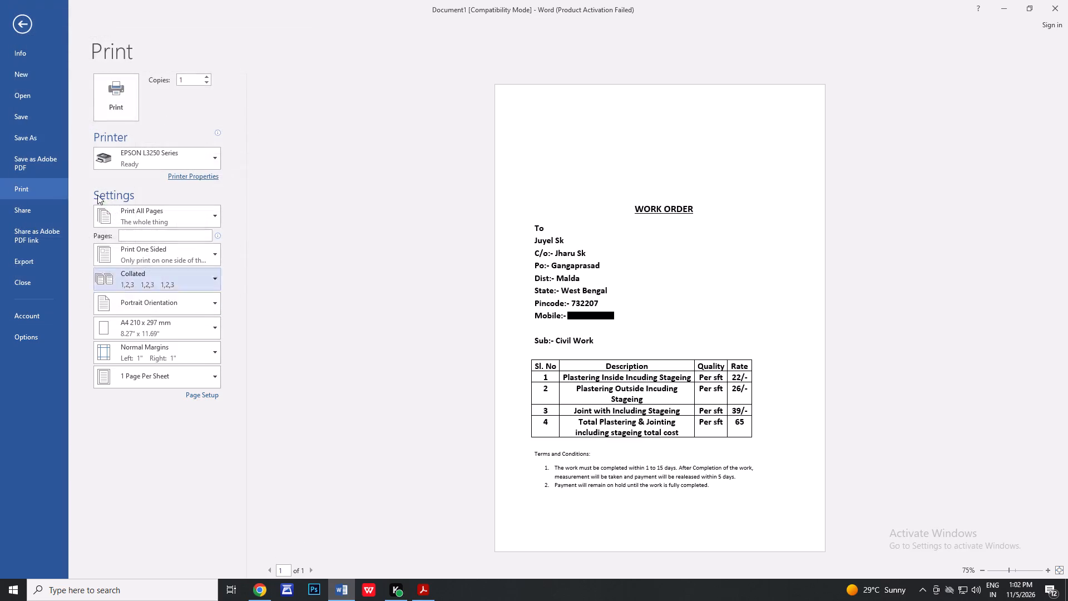
{"action": "left_click", "coordinate": [21, 21]}
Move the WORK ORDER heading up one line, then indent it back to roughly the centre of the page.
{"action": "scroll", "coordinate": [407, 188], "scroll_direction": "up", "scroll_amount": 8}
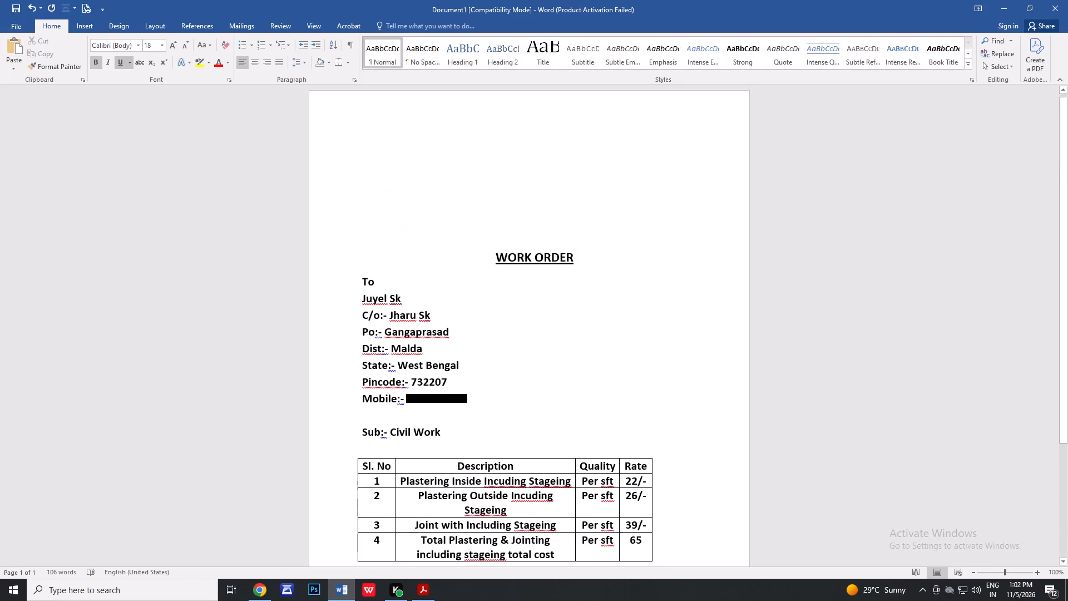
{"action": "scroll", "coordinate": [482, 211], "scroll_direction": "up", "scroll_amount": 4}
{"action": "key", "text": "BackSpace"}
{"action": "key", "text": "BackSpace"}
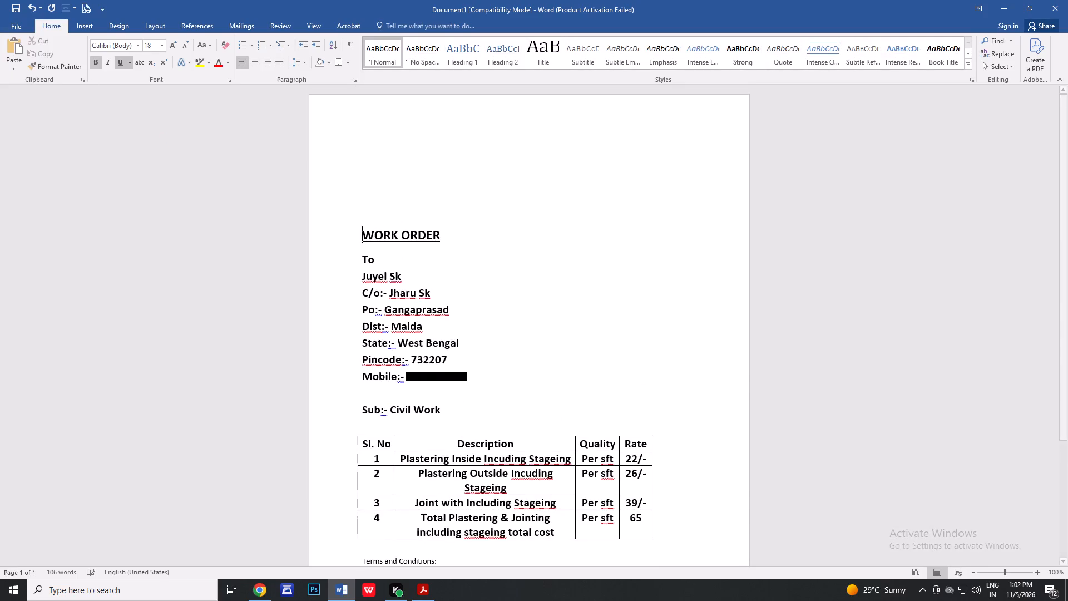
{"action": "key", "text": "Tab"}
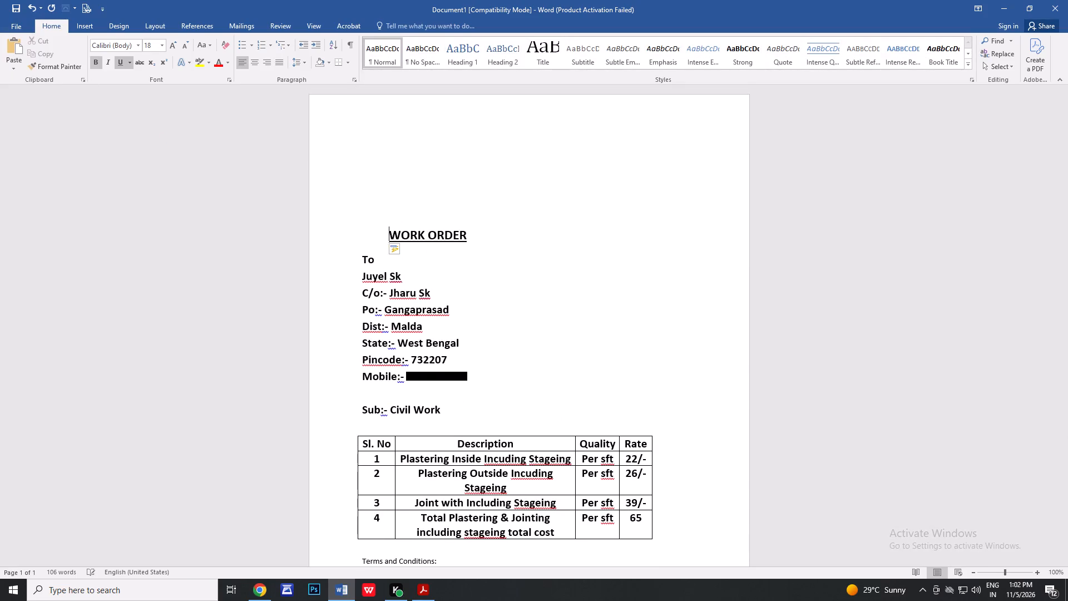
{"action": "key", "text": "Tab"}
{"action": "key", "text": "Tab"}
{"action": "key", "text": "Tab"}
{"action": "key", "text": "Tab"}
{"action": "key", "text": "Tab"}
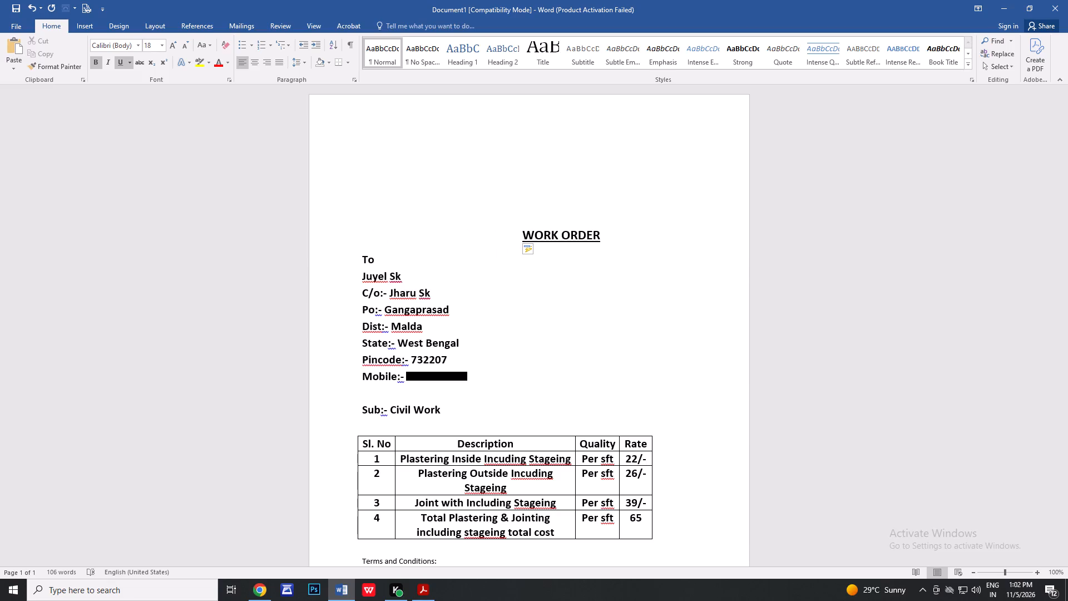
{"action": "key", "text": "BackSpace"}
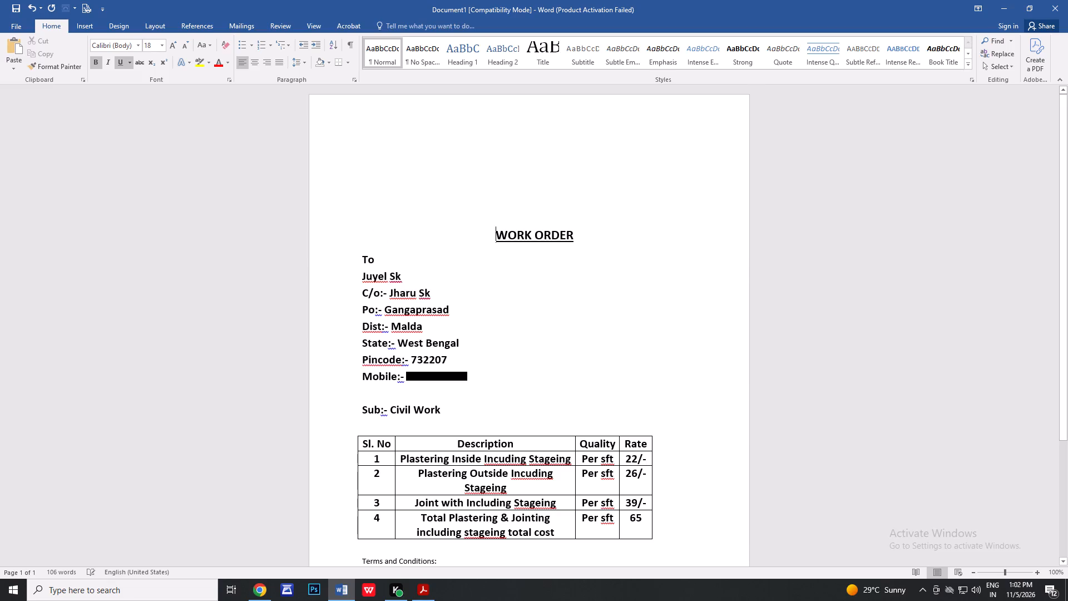
Compare the work order's print preview with the header area of the Doc3.pdf letterhead in Acrobat, then return to editing in Word.
{"action": "scroll", "coordinate": [523, 210], "scroll_direction": "down", "scroll_amount": 6}
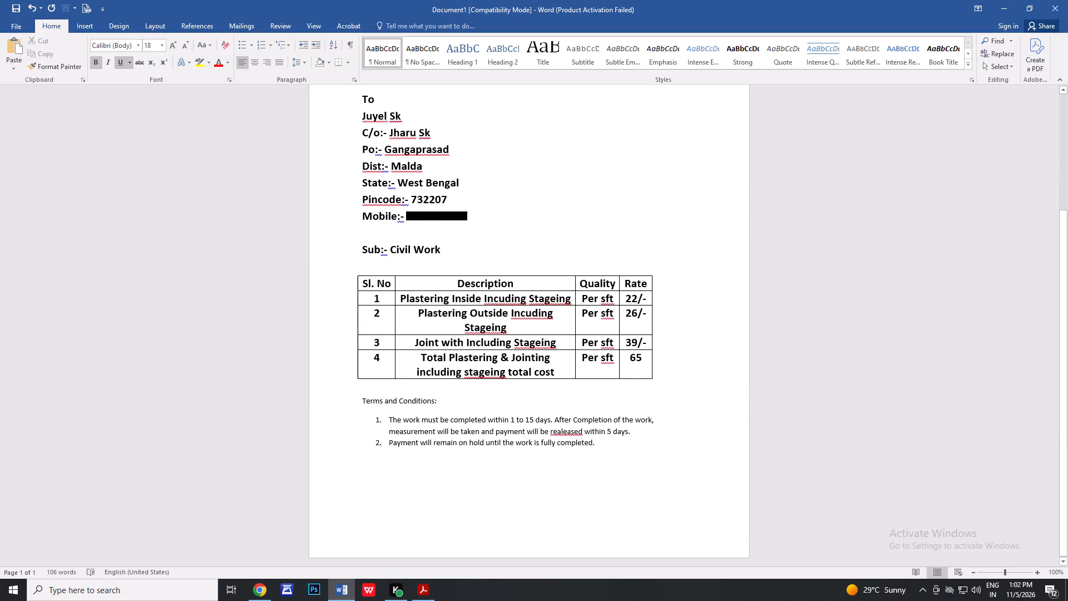
{"action": "key", "text": "ctrl+p"}
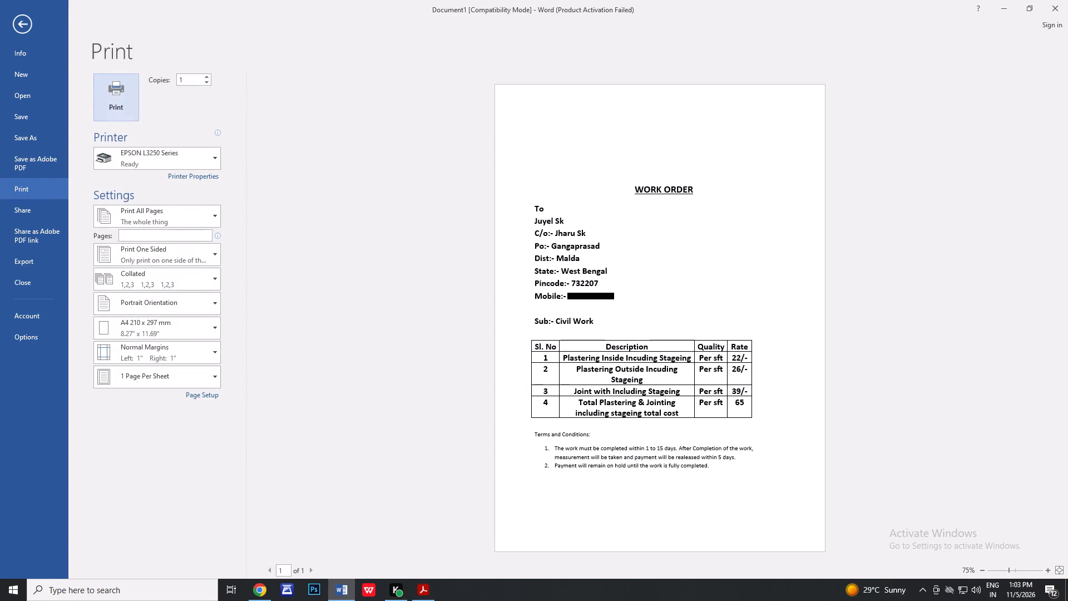
{"action": "left_click", "coordinate": [424, 598]}
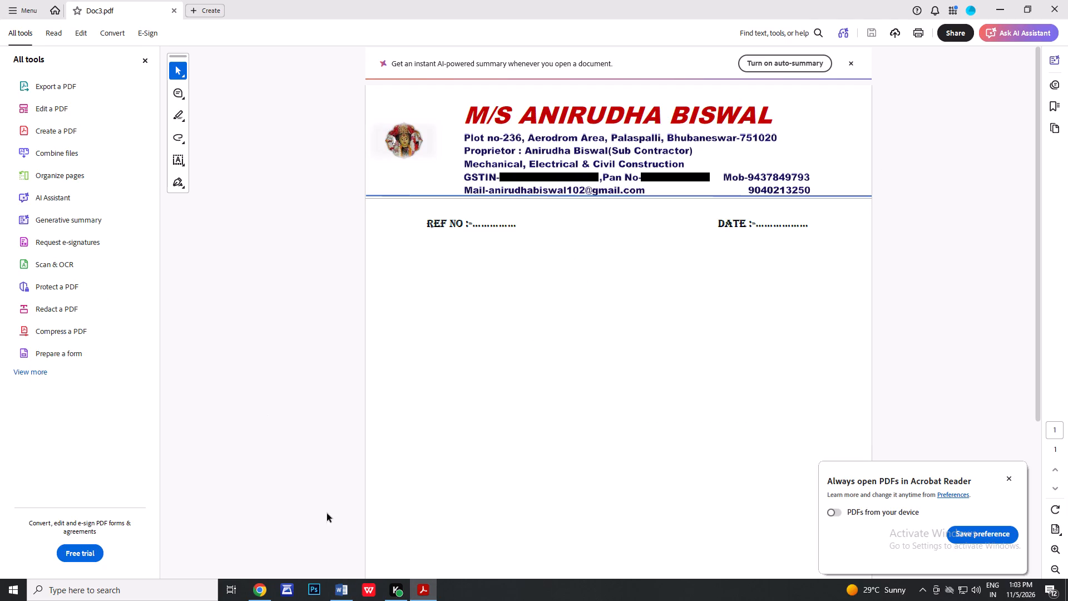
{"action": "left_click", "coordinate": [340, 589]}
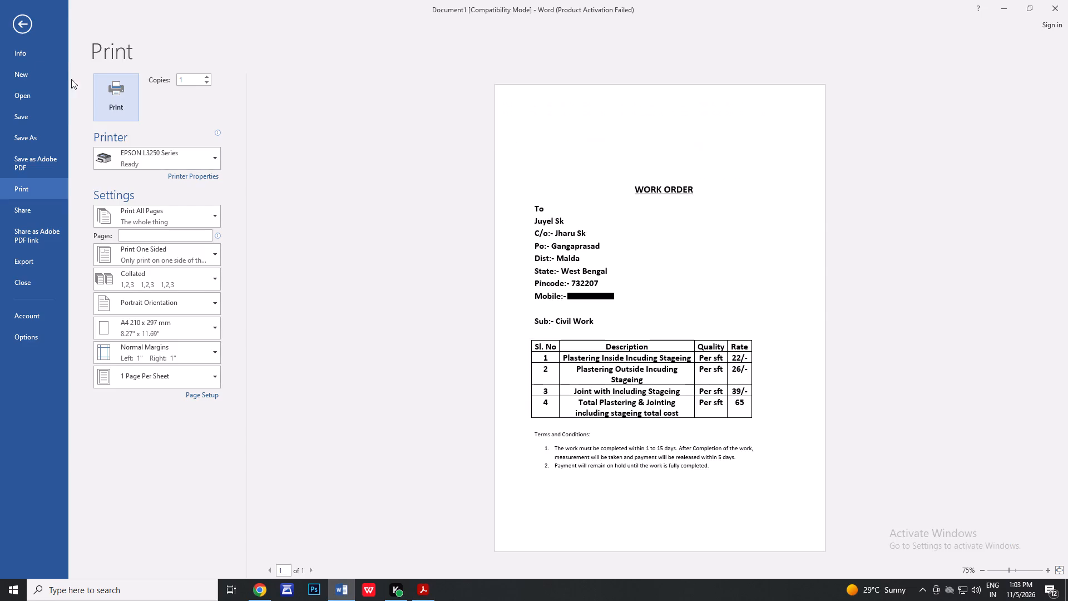
{"action": "left_click", "coordinate": [19, 31]}
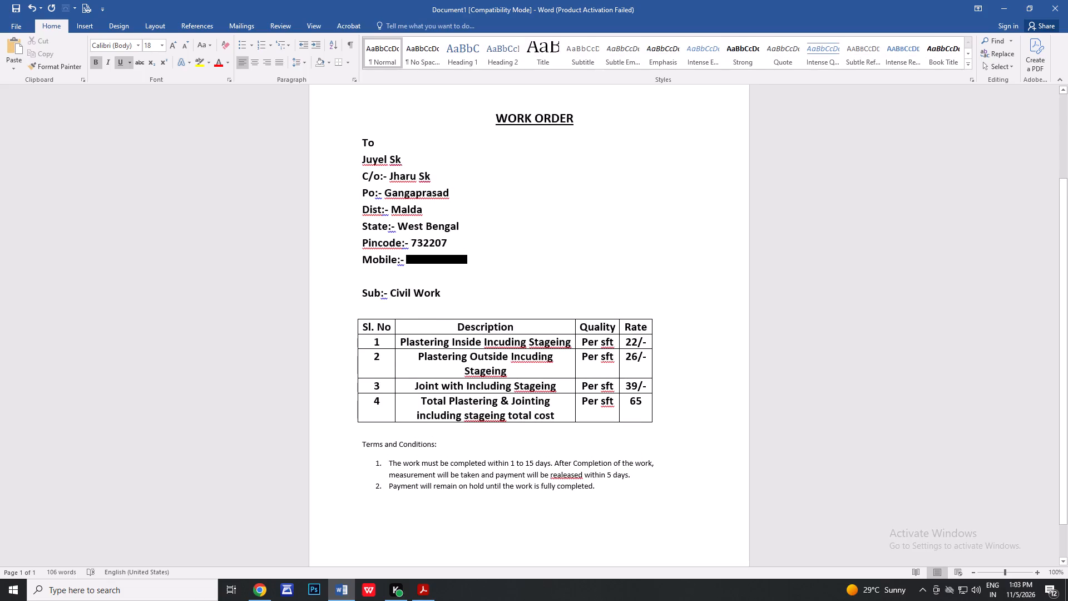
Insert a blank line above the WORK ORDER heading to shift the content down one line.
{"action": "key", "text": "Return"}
Print one copy of the work order on the EPSON L3250 Series.
{"action": "key", "text": "ctrl+p"}
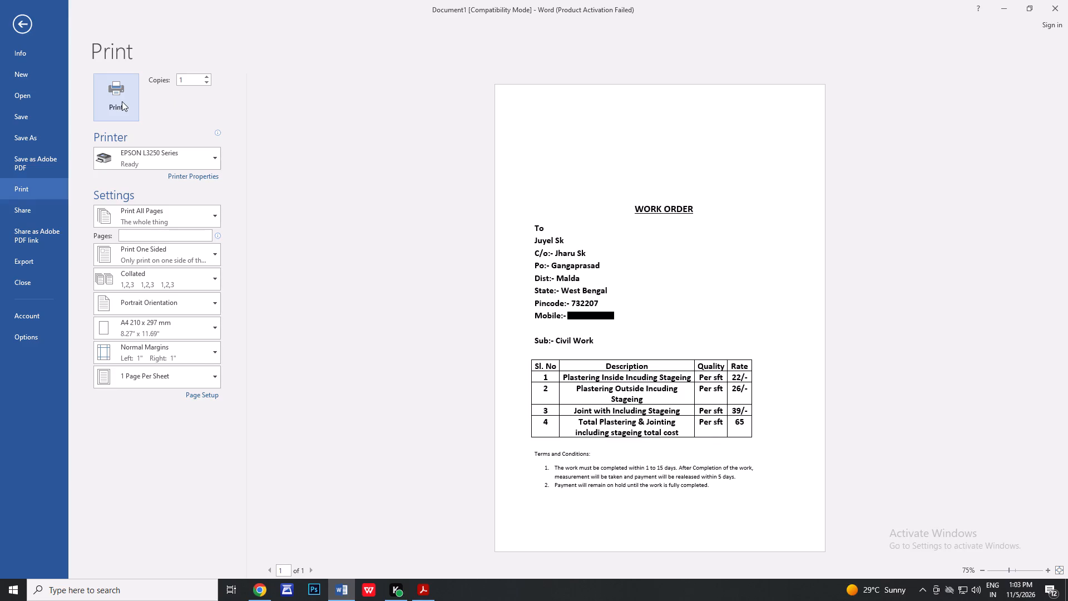
{"action": "left_click", "coordinate": [122, 101]}
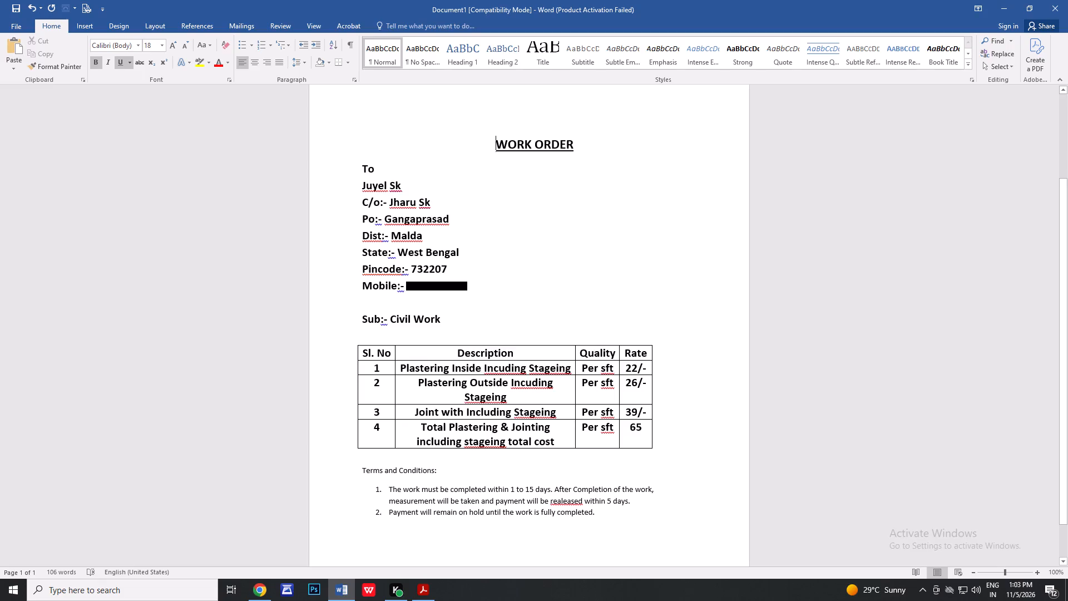
Close the work order document, choosing to save its changes.
{"action": "left_click", "coordinate": [1060, 1]}
{"action": "left_click", "coordinate": [481, 317]}
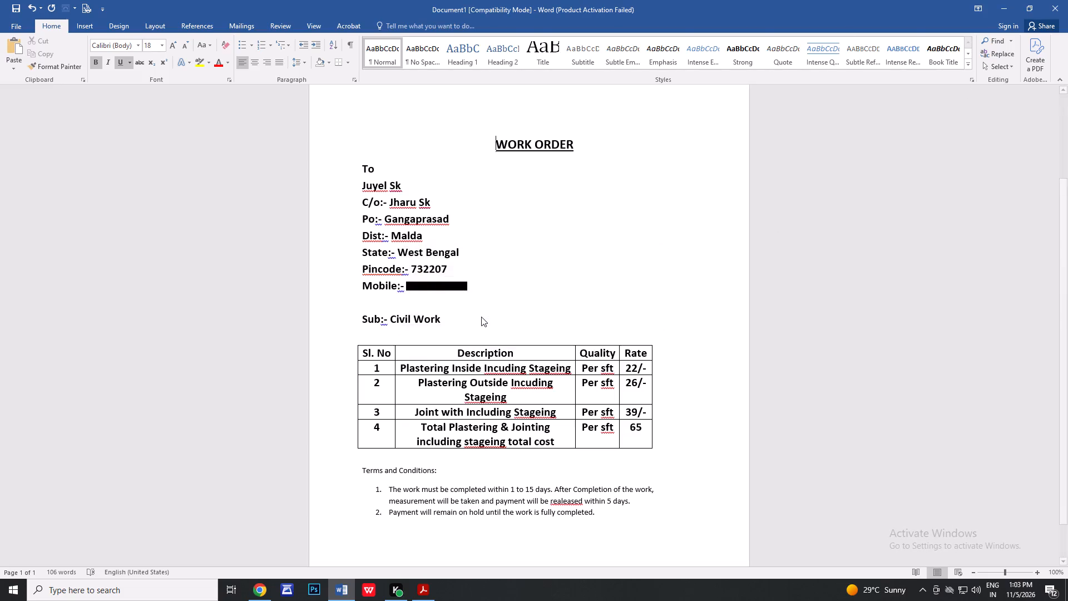
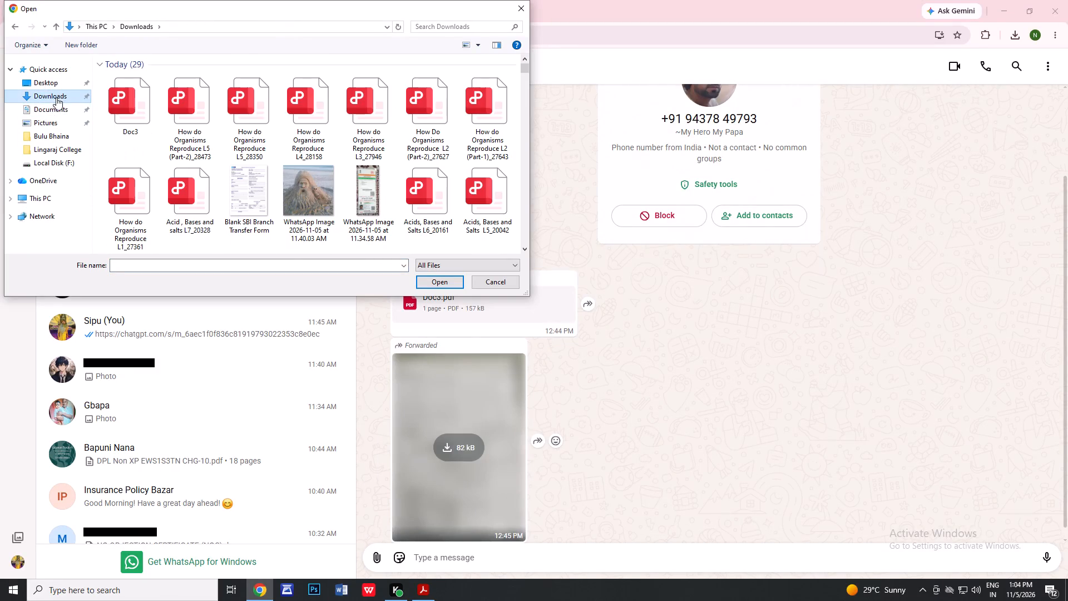
Browse the Downloads folder for the file to attach to the open WhatsApp chat.
{"action": "scroll", "coordinate": [268, 164], "scroll_direction": "down", "scroll_amount": 2}
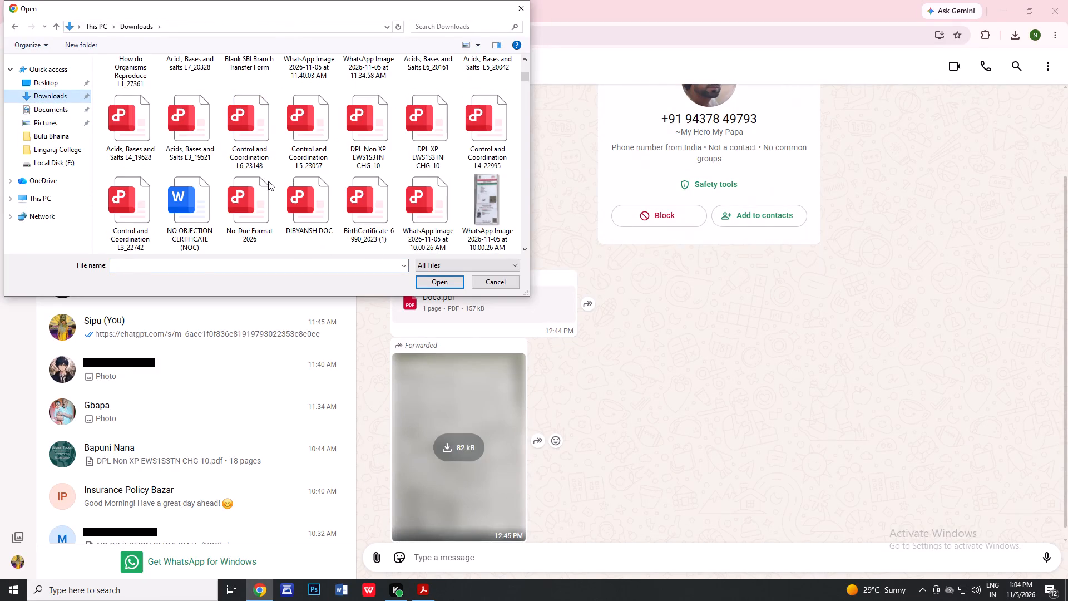
{"action": "scroll", "coordinate": [266, 184], "scroll_direction": "up", "scroll_amount": 16}
{"action": "scroll", "coordinate": [407, 188], "scroll_direction": "up", "scroll_amount": 3}
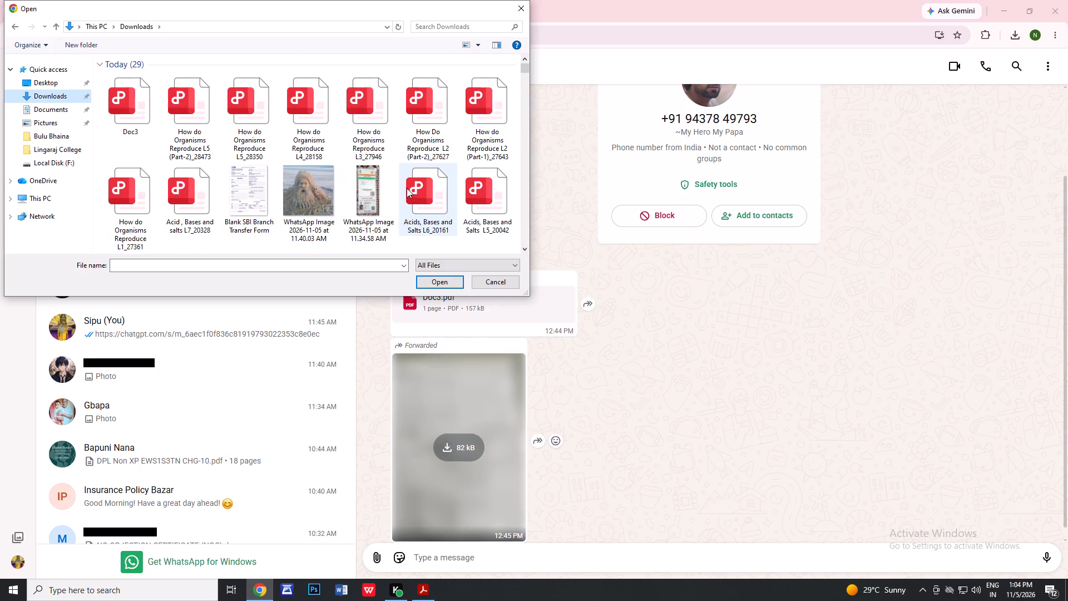
{"action": "scroll", "coordinate": [407, 188], "scroll_direction": "up", "scroll_amount": 2}
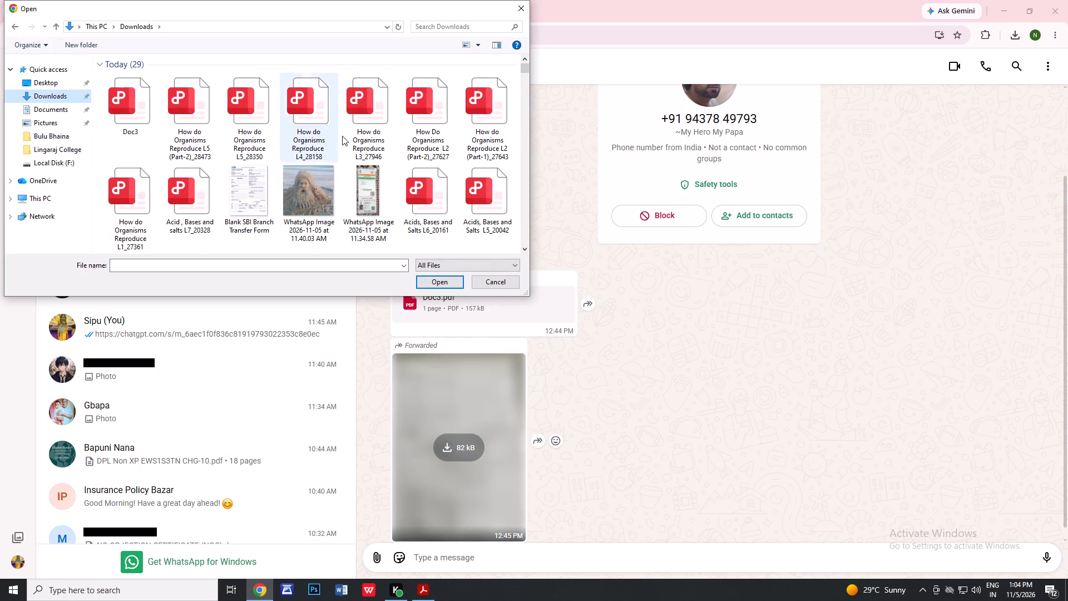
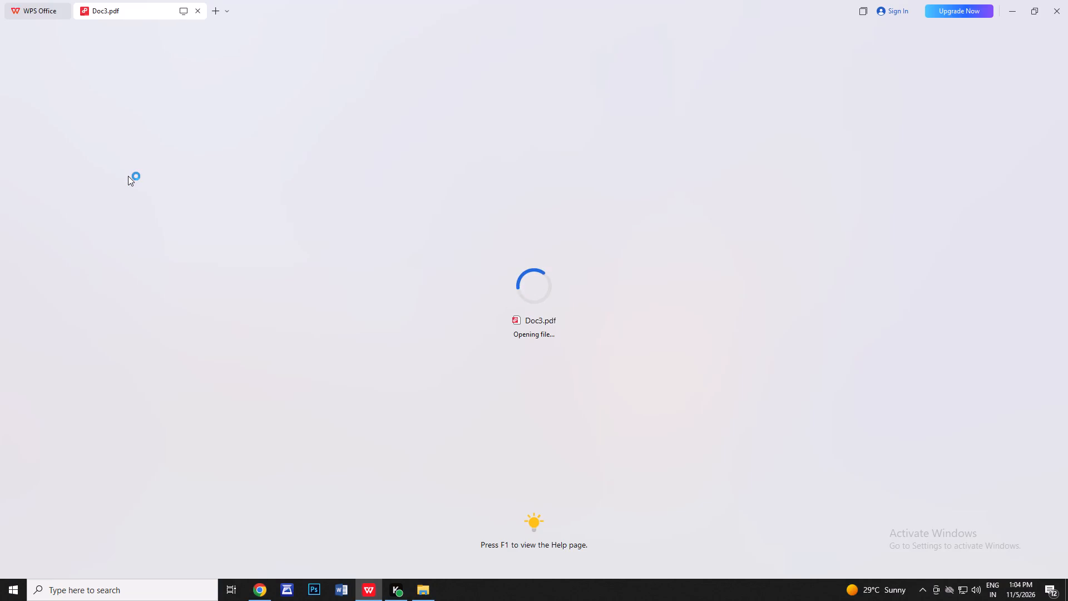
View the Doc3.pdf letterhead in WPS Office and close the program.
{"action": "scroll", "coordinate": [590, 286], "scroll_direction": "down", "scroll_amount": 2}
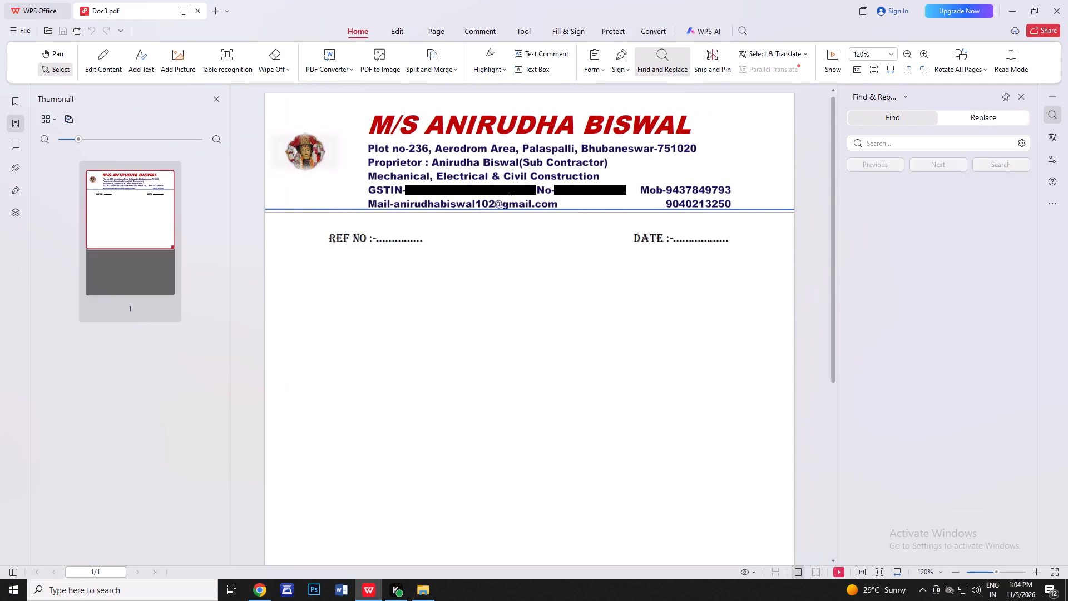
{"action": "scroll", "coordinate": [590, 286], "scroll_direction": "down", "scroll_amount": 14}
{"action": "left_click", "coordinate": [1065, 2]}
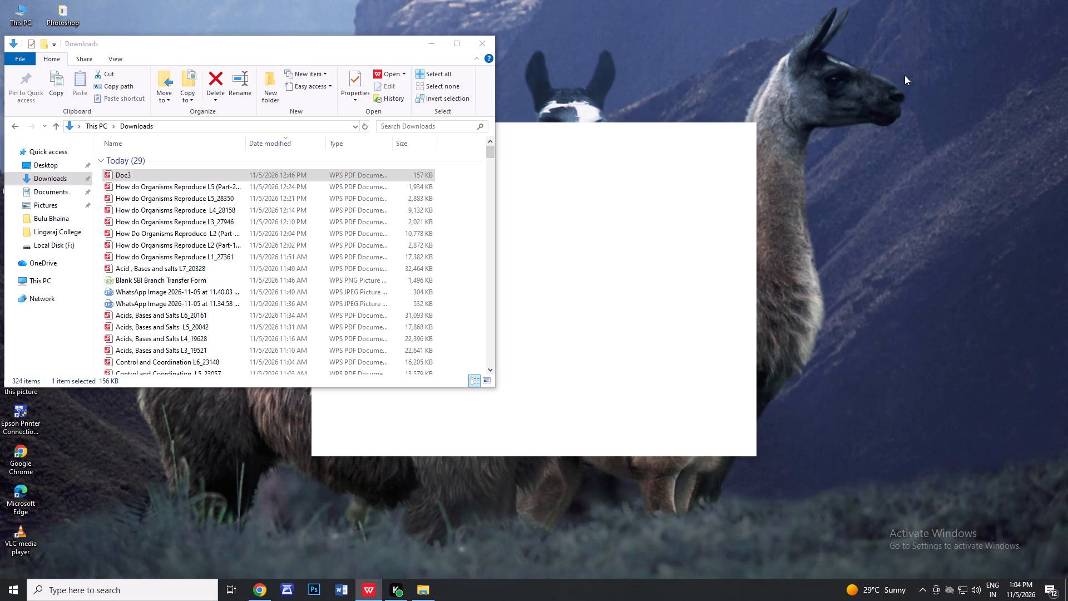
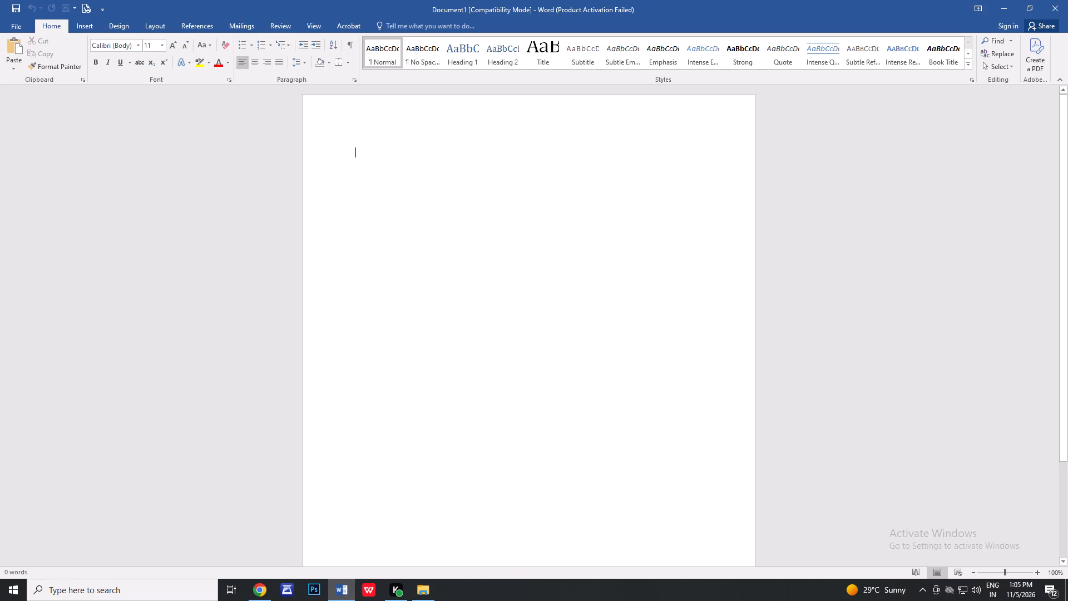
Set the paper size of the blank document to A4 (8.27" x 11.69").
{"action": "left_click", "coordinate": [154, 22]}
{"action": "left_click", "coordinate": [86, 53]}
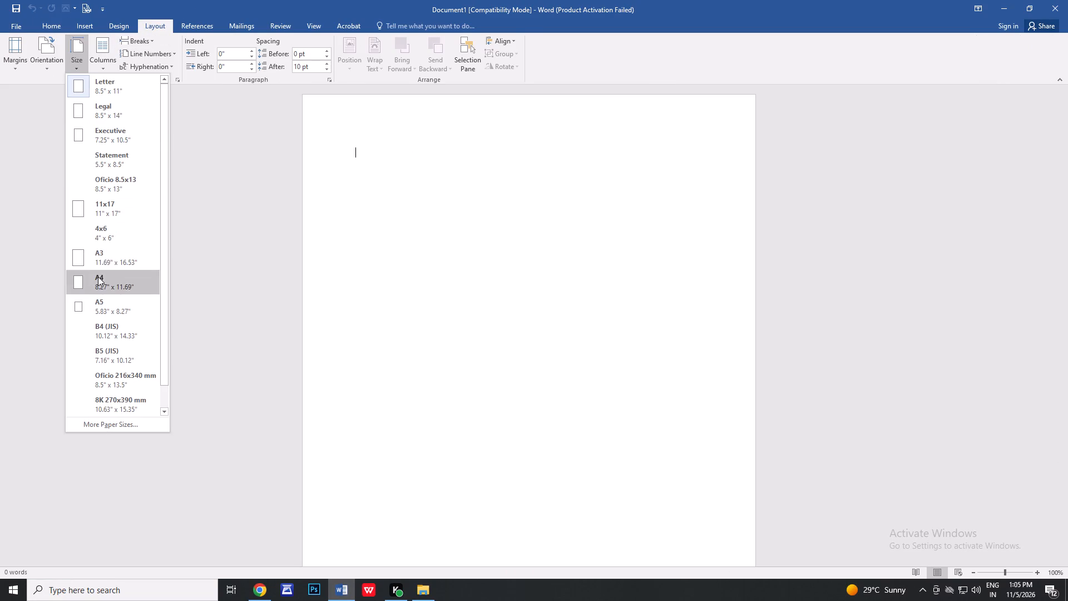
{"action": "left_click", "coordinate": [98, 277]}
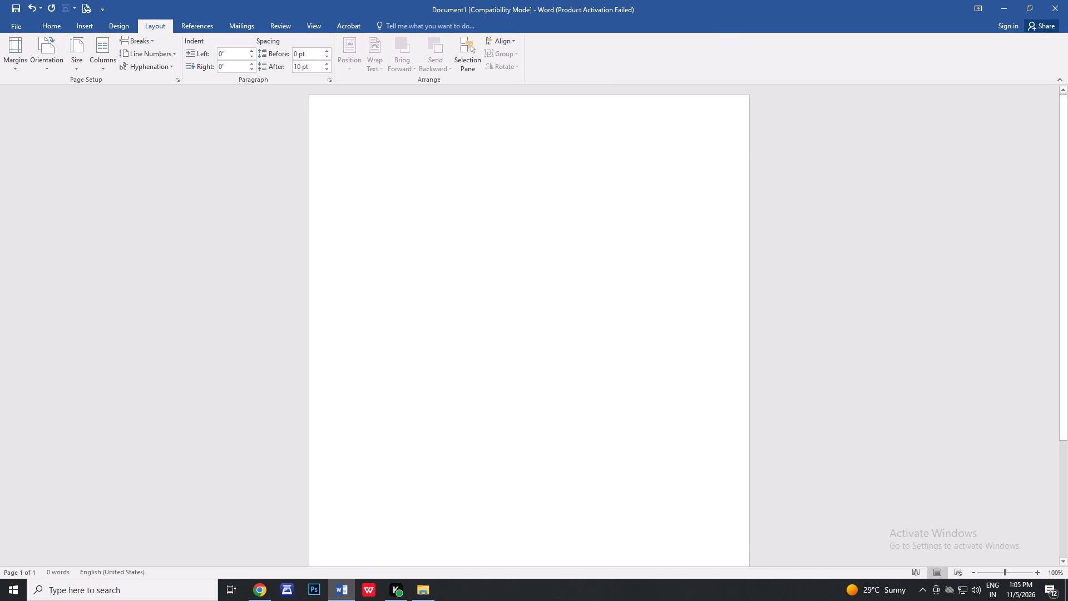
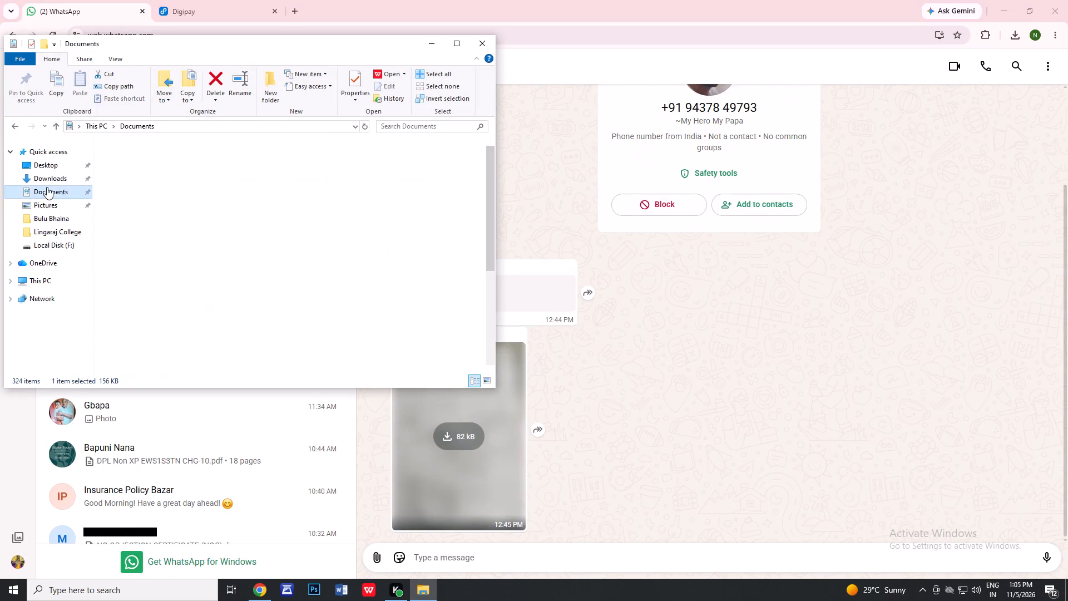
Look through the Documents folder, switch to Downloads, and open the Doc3 PDF from there in Adobe Acrobat.
{"action": "scroll", "coordinate": [228, 221], "scroll_direction": "down", "scroll_amount": 15}
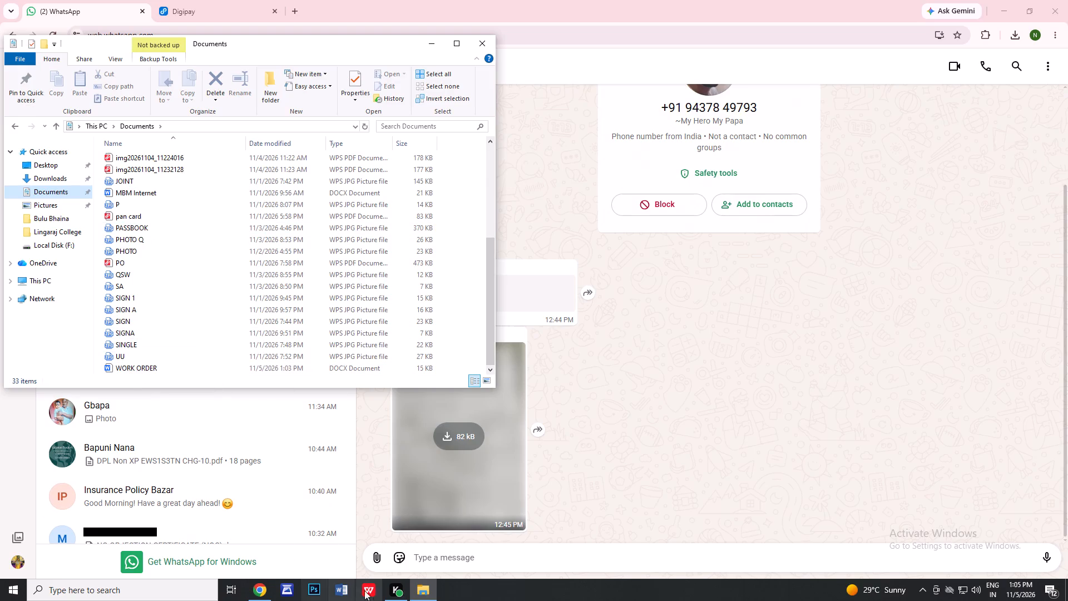
{"action": "scroll", "coordinate": [212, 268], "scroll_direction": "up", "scroll_amount": 3}
{"action": "left_click", "coordinate": [33, 176]}
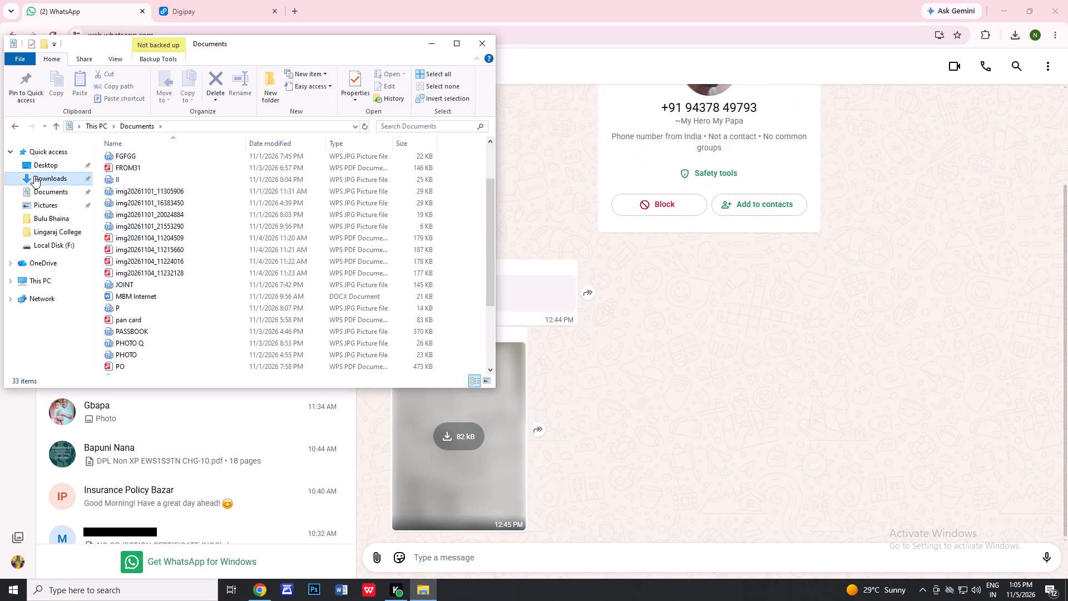
{"action": "right_click", "coordinate": [121, 176]}
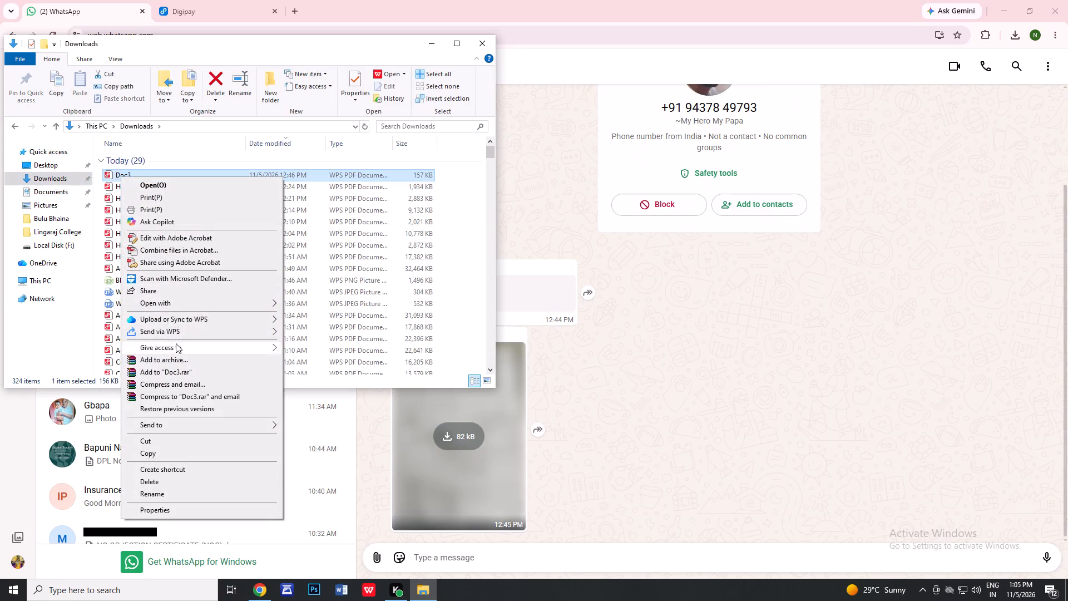
{"action": "left_click", "coordinate": [161, 303]}
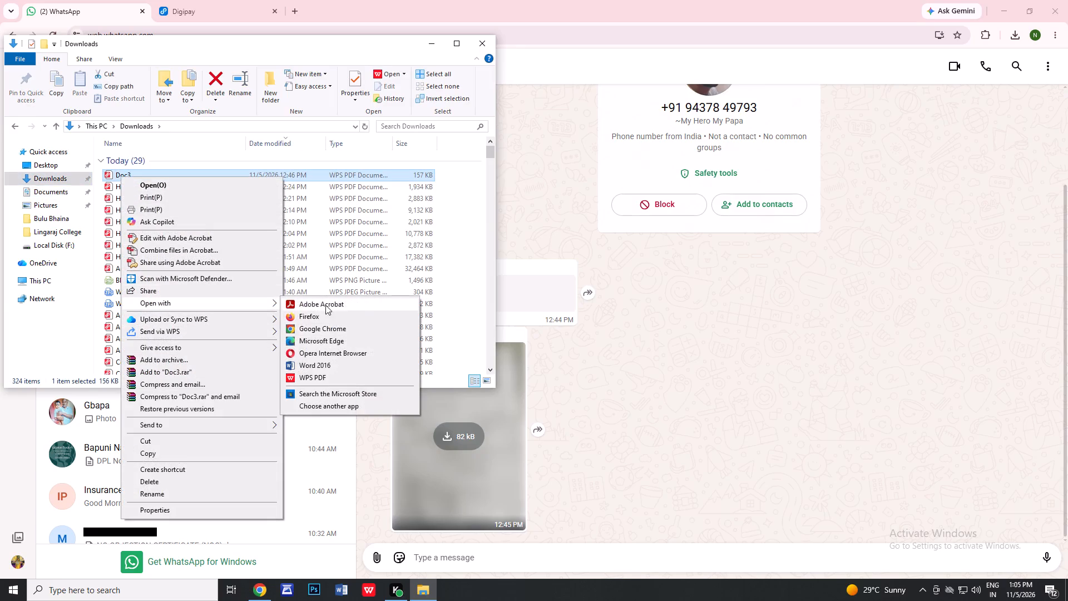
{"action": "left_click", "coordinate": [325, 305]}
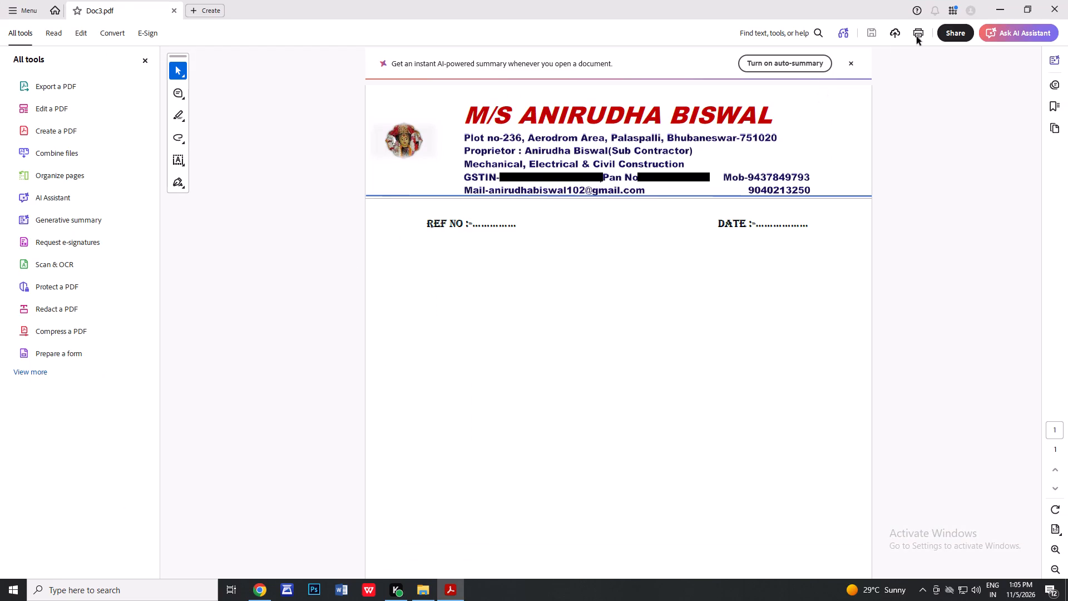
Open the print settings for the Doc3.pdf letterhead and bring up the printer selection.
{"action": "left_click", "coordinate": [922, 37]}
{"action": "left_click", "coordinate": [425, 173]}
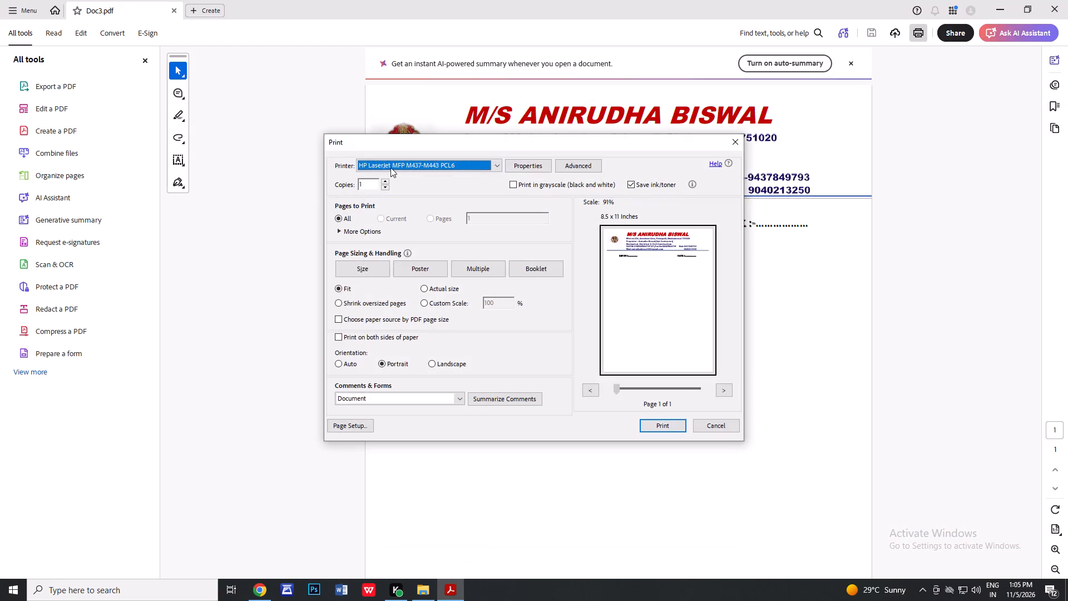
Print two copies of the Doc3.pdf letterhead on the EPSON L3250 Series with document size A4 210 x 297 mm.
{"action": "left_click", "coordinate": [387, 165]}
{"action": "left_click", "coordinate": [371, 176]}
{"action": "left_click", "coordinate": [525, 165]}
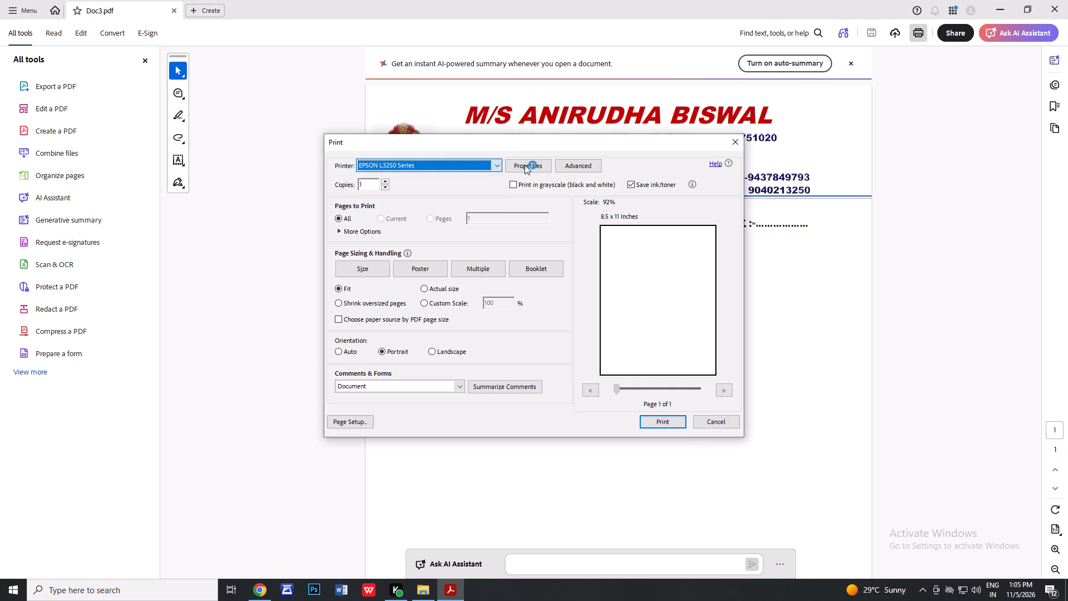
{"action": "left_click", "coordinate": [541, 200]}
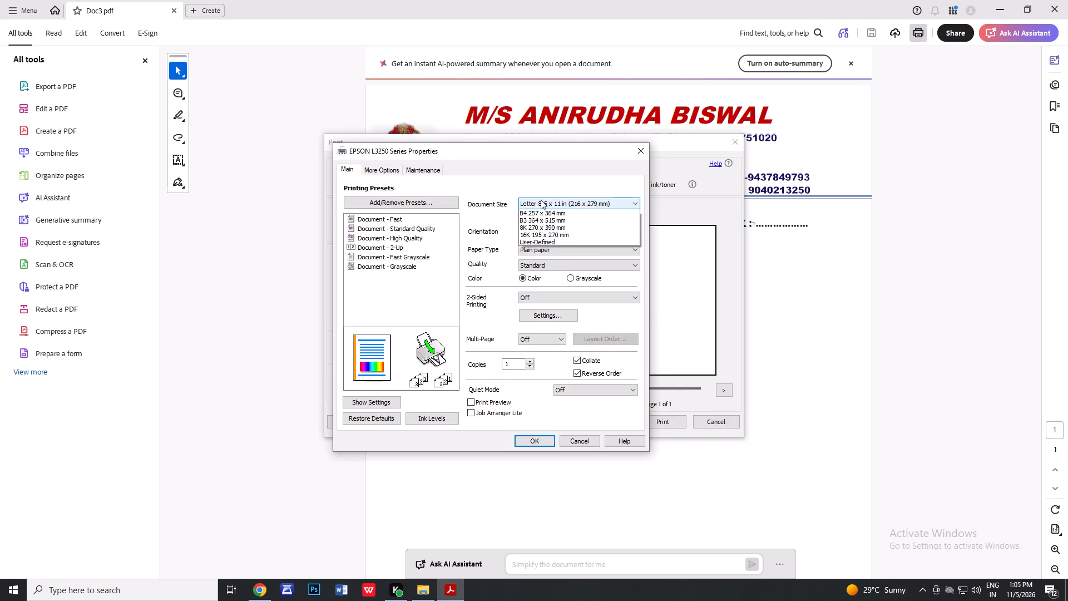
{"action": "left_click", "coordinate": [528, 214]}
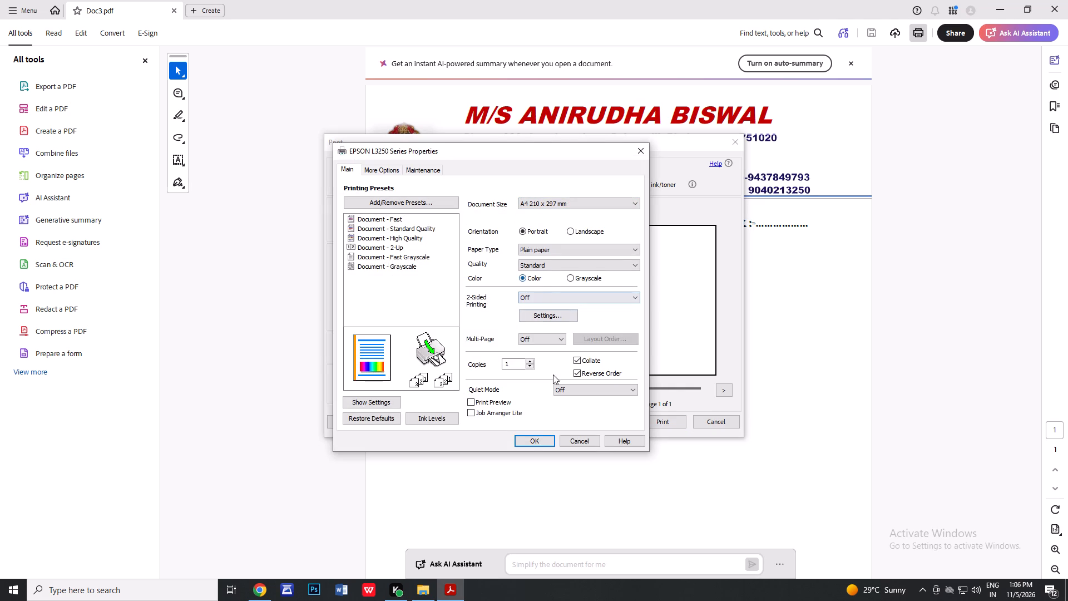
{"action": "left_click", "coordinate": [532, 444]}
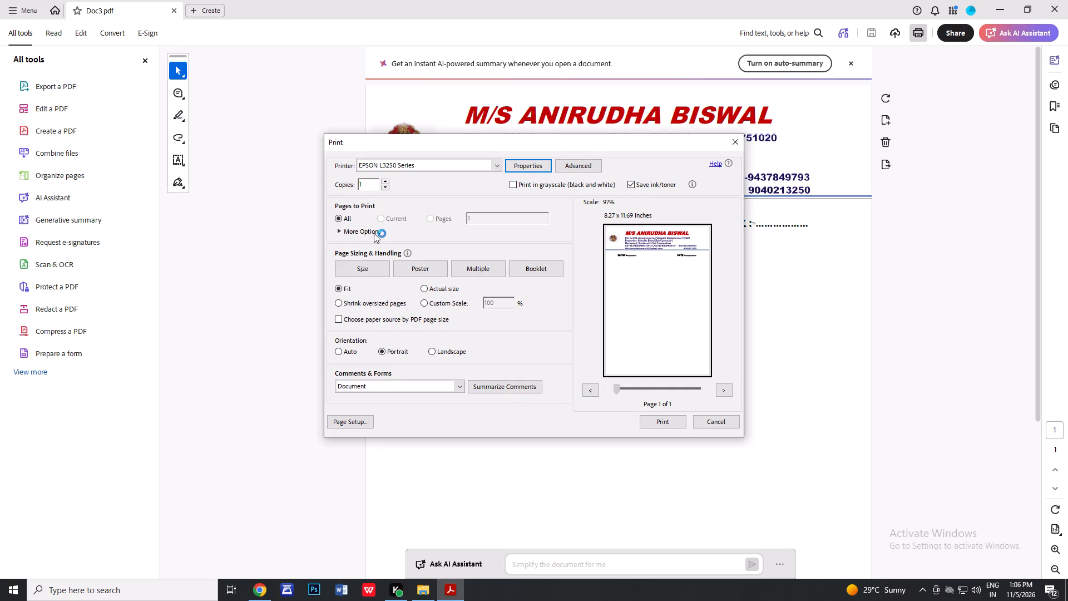
{"action": "left_click", "coordinate": [383, 183]}
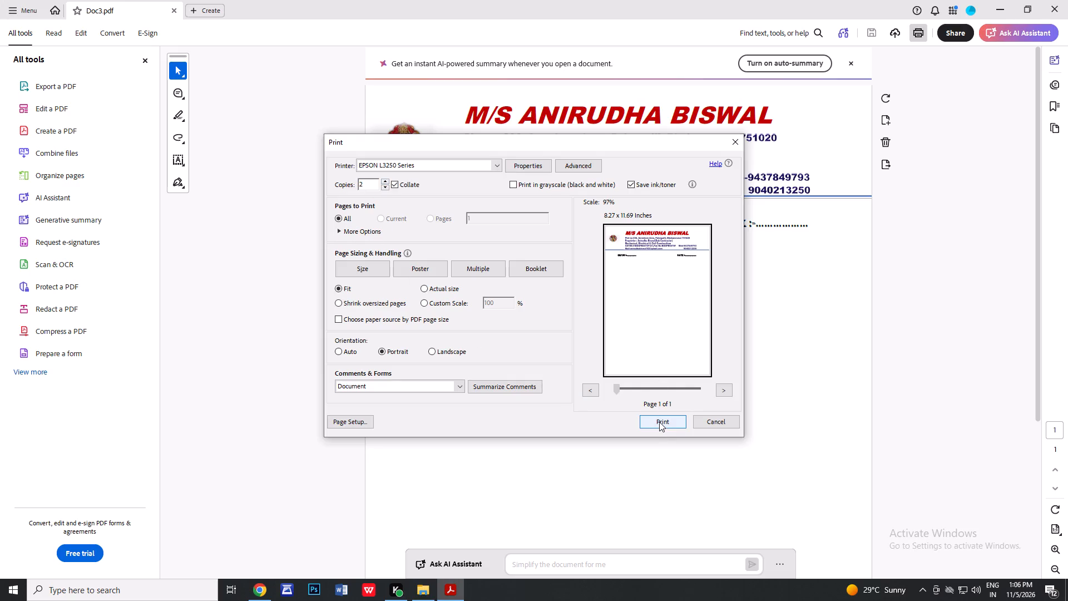
{"action": "left_click", "coordinate": [660, 422]}
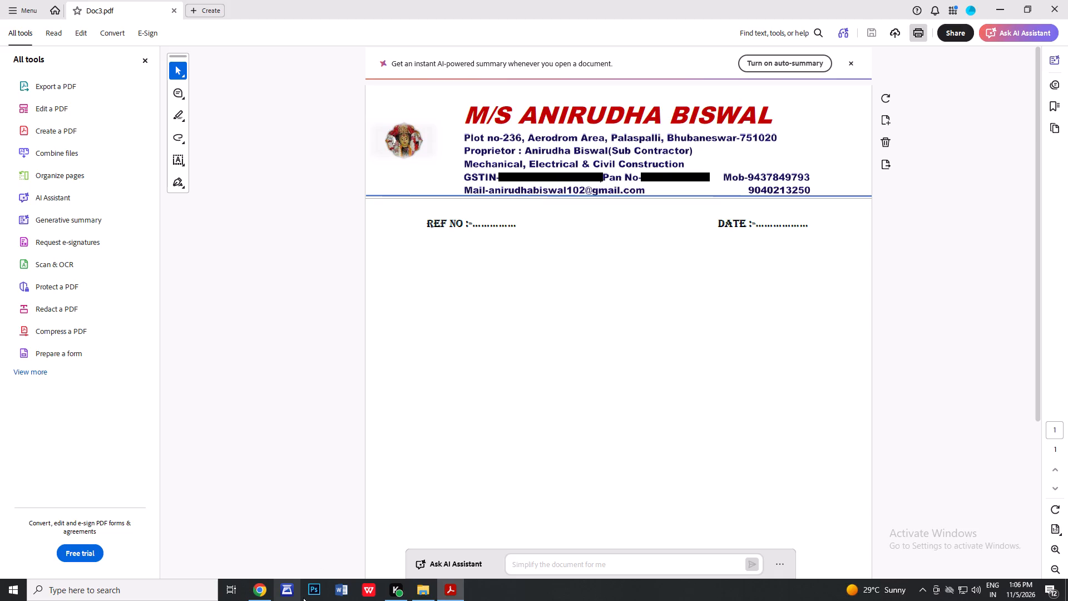
Find the WORK ORDER document in the Documents folder and open it with Microsoft Word.
{"action": "left_click", "coordinate": [415, 600]}
{"action": "scroll", "coordinate": [224, 329], "scroll_direction": "down", "scroll_amount": 11}
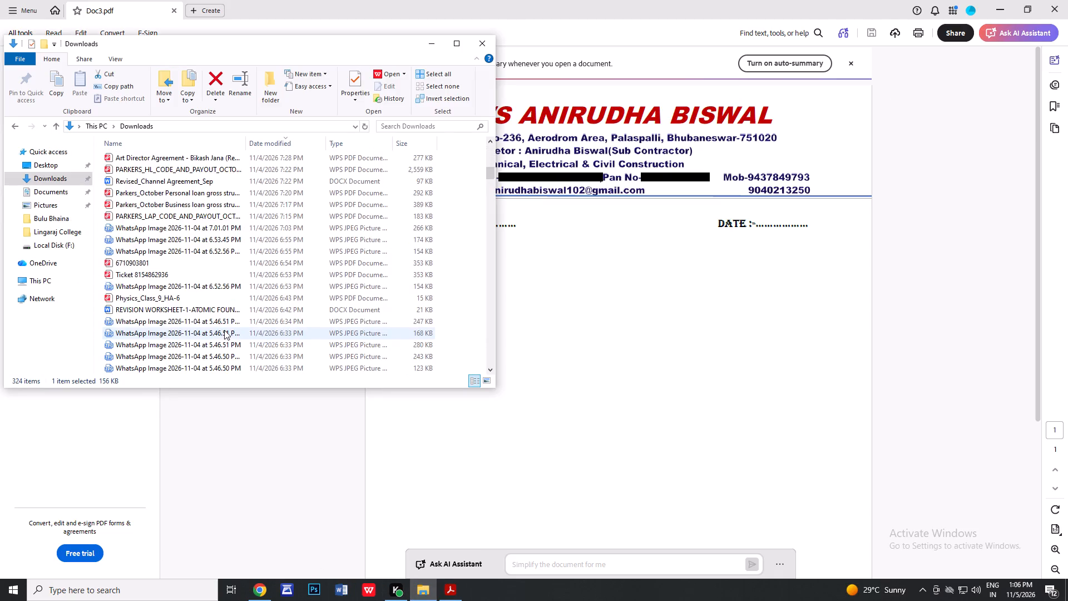
{"action": "scroll", "coordinate": [224, 330], "scroll_direction": "down", "scroll_amount": 19}
{"action": "scroll", "coordinate": [222, 328], "scroll_direction": "down", "scroll_amount": 7}
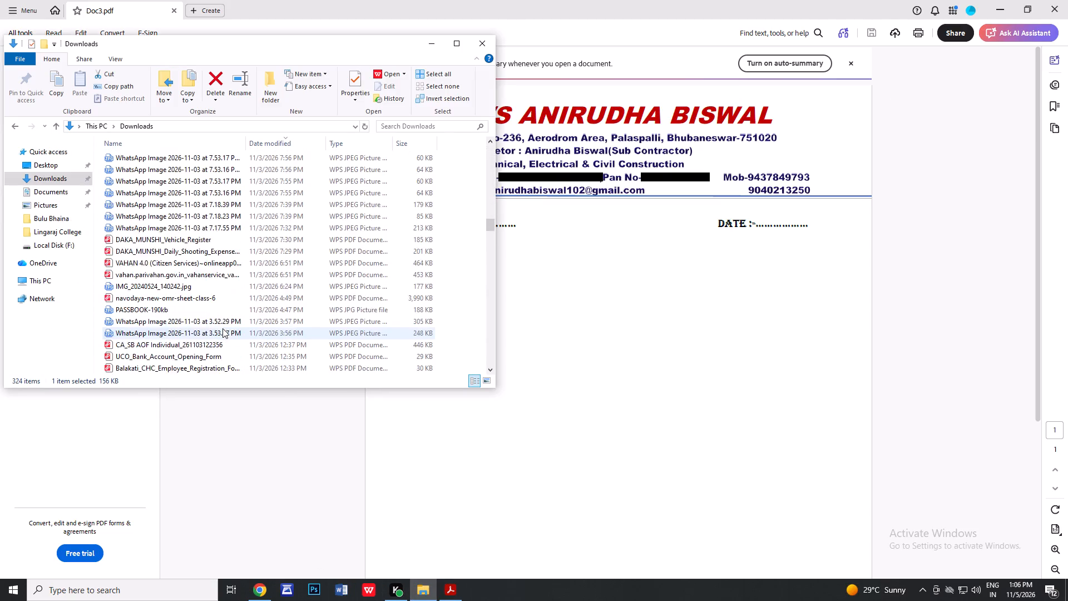
{"action": "scroll", "coordinate": [222, 328], "scroll_direction": "down", "scroll_amount": 1}
{"action": "left_click", "coordinate": [53, 195]}
{"action": "scroll", "coordinate": [160, 241], "scroll_direction": "down", "scroll_amount": 5}
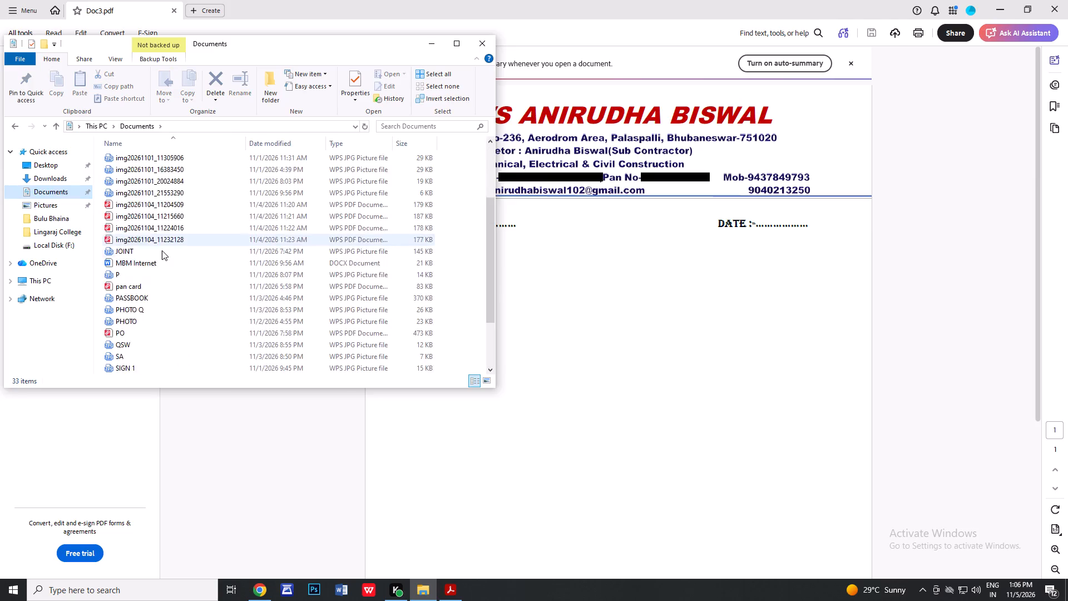
{"action": "scroll", "coordinate": [167, 274], "scroll_direction": "down", "scroll_amount": 8}
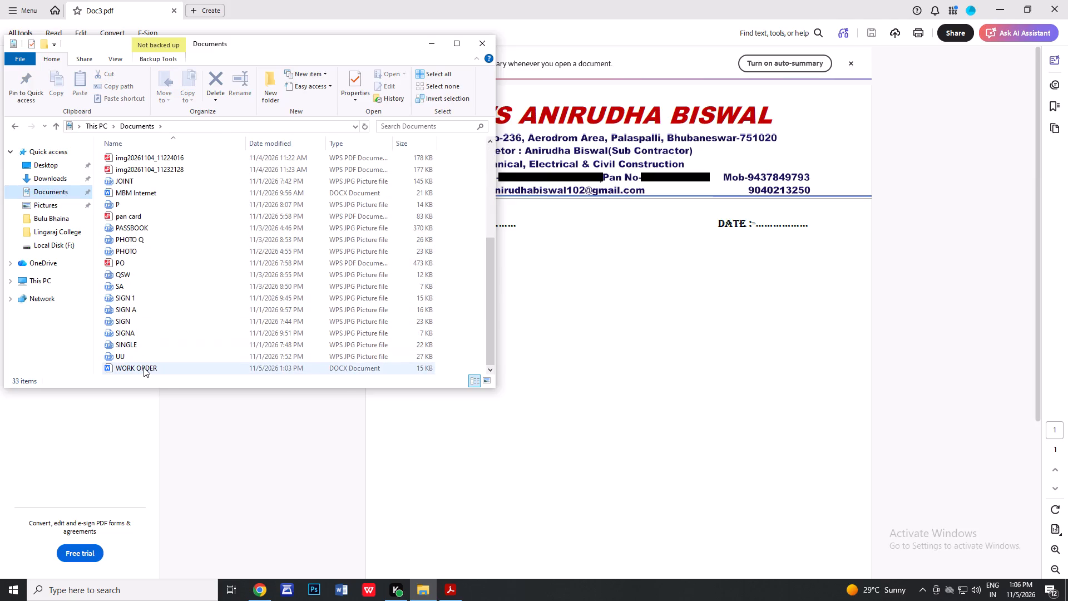
{"action": "right_click", "coordinate": [133, 368]}
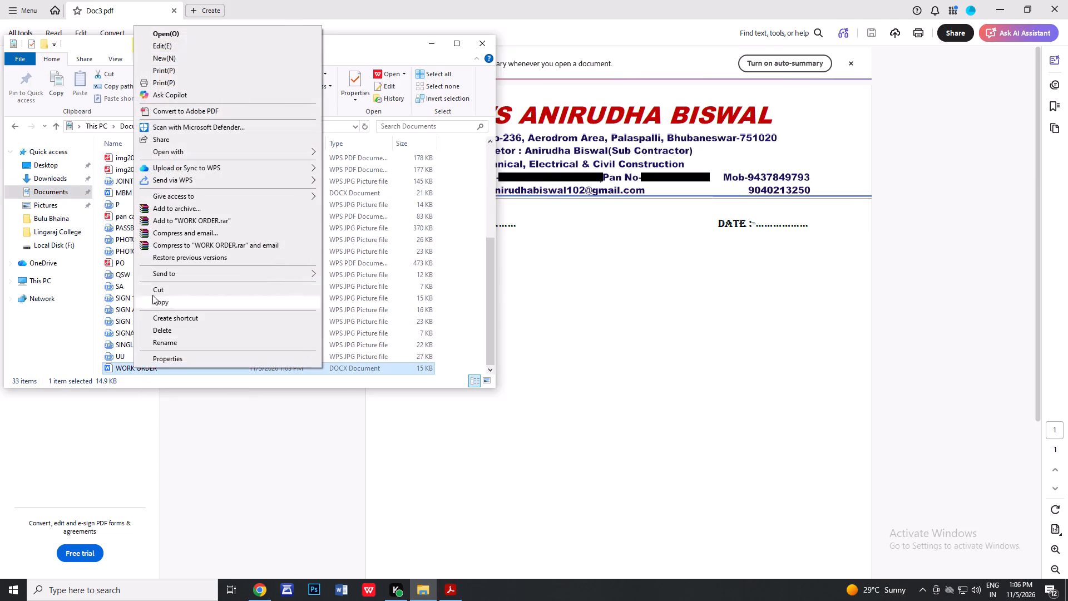
{"action": "left_click", "coordinate": [166, 152]}
{"action": "left_click", "coordinate": [375, 154]}
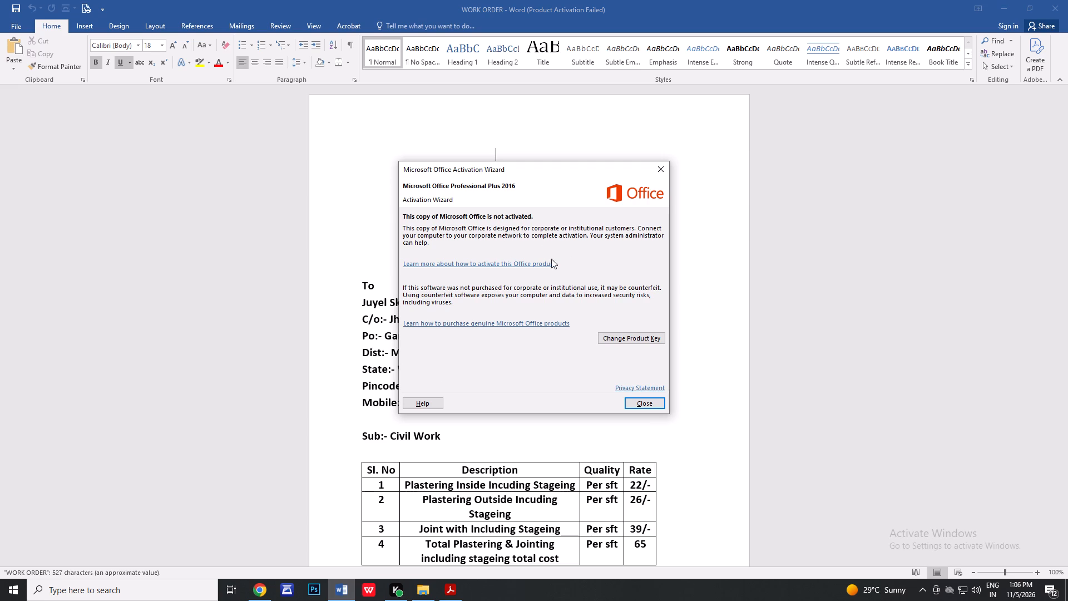
{"action": "left_click", "coordinate": [635, 401]}
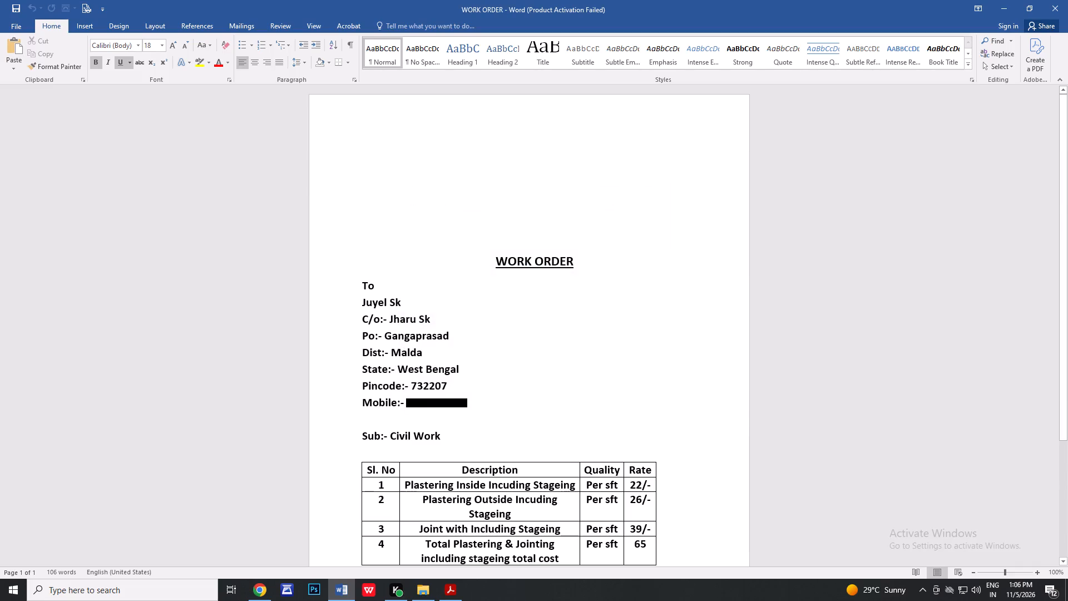
{"action": "key", "text": "ctrl+p"}
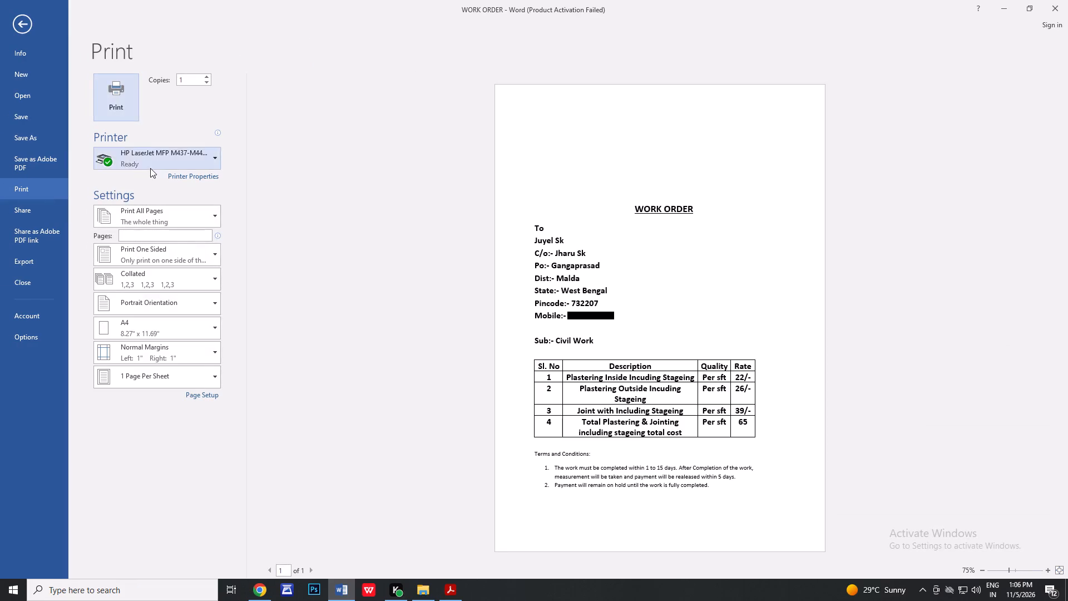